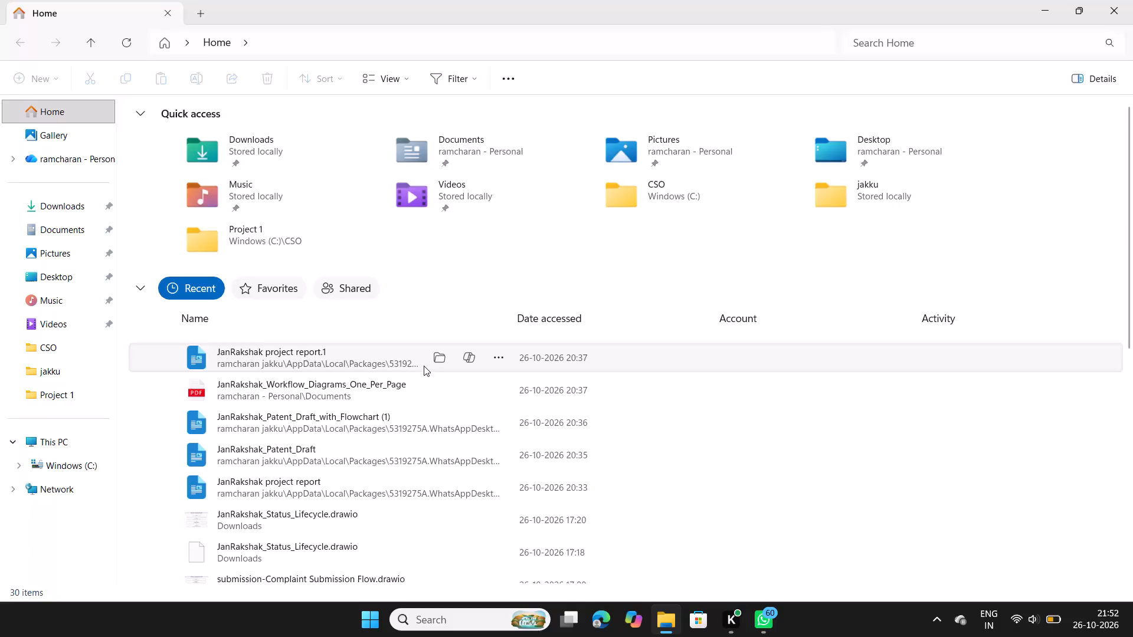
Open the recent document "JanRakshak project report.1" with LibreOffice Writer.
{"action": "left_click", "coordinate": [424, 366]}
{"action": "left_click", "coordinate": [503, 357]}
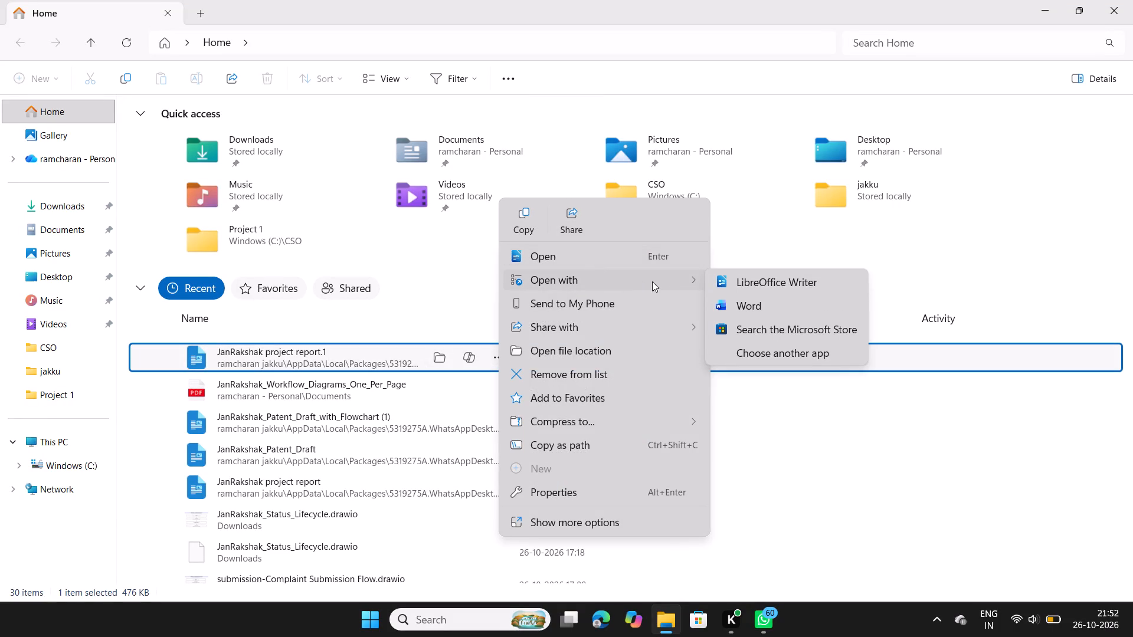
{"action": "left_click", "coordinate": [767, 284]}
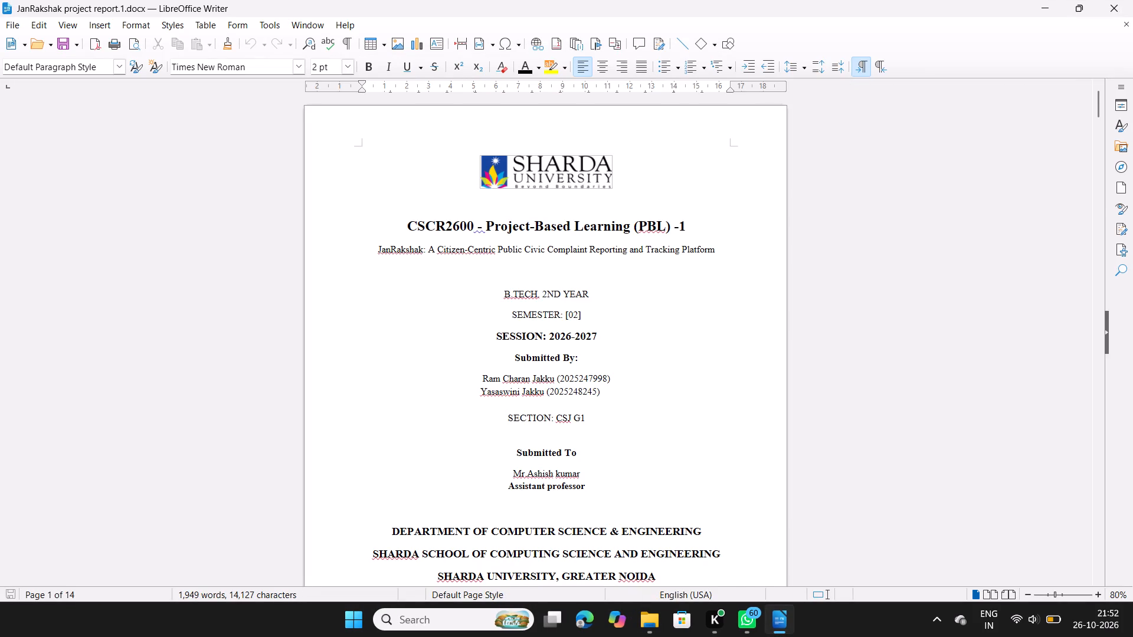
Look through the whole JanRakshak project report to its end, and go back to examine the AI-assisted civic issue reporting flowchart page.
{"action": "scroll", "coordinate": [575, 299], "scroll_direction": "down", "scroll_amount": 9}
{"action": "scroll", "coordinate": [575, 299], "scroll_direction": "down", "scroll_amount": 12}
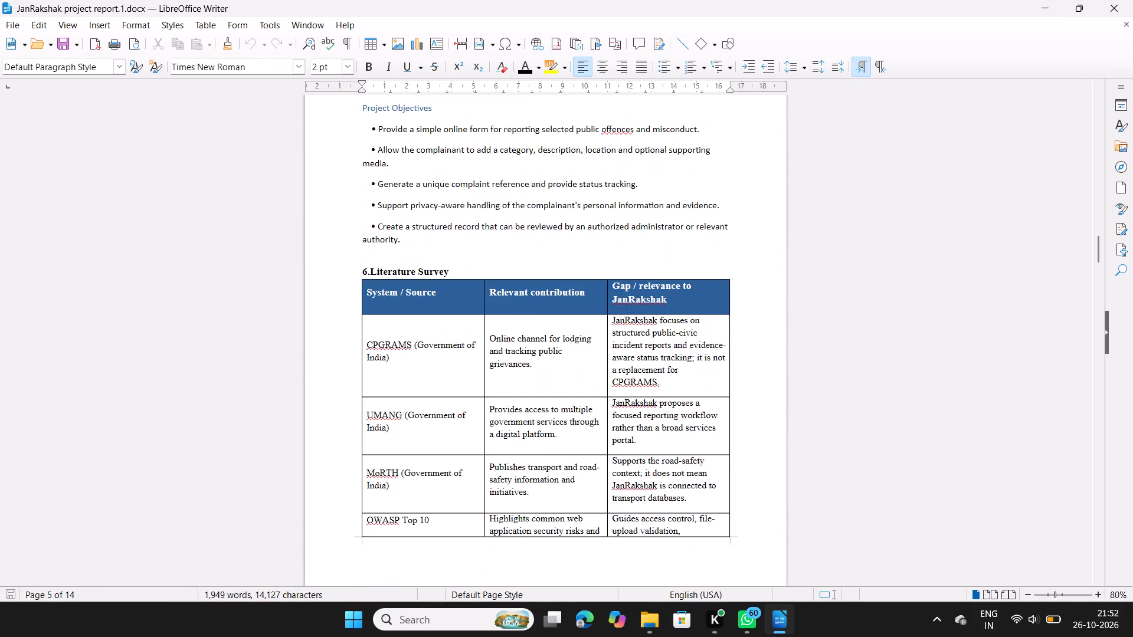
{"action": "scroll", "coordinate": [575, 299], "scroll_direction": "down", "scroll_amount": 20}
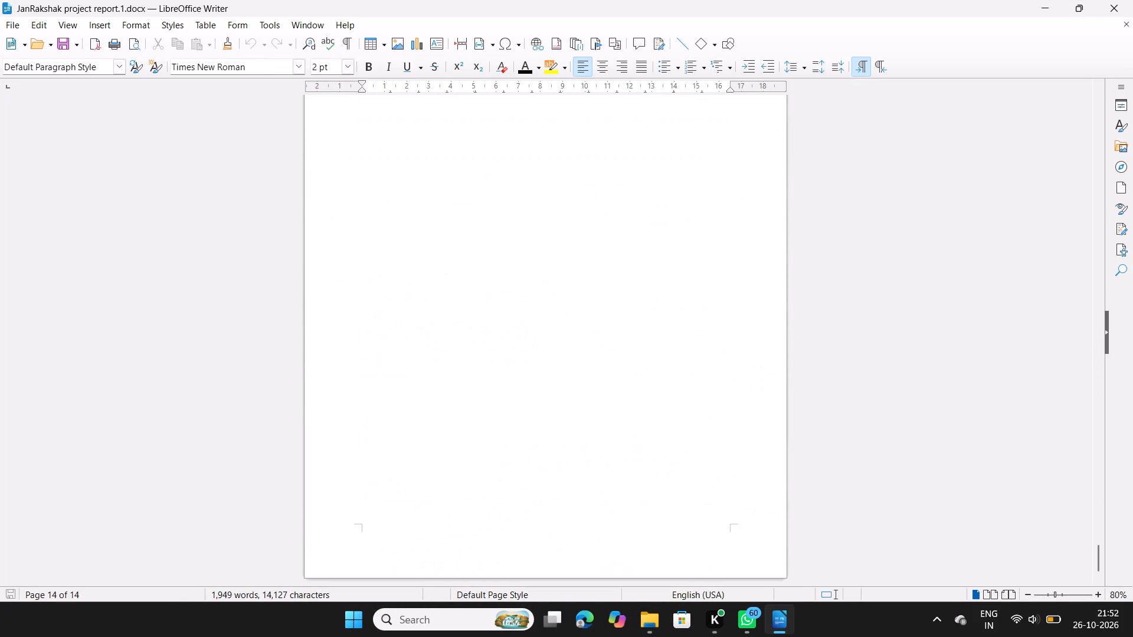
{"action": "scroll", "coordinate": [575, 299], "scroll_direction": "up", "scroll_amount": 7}
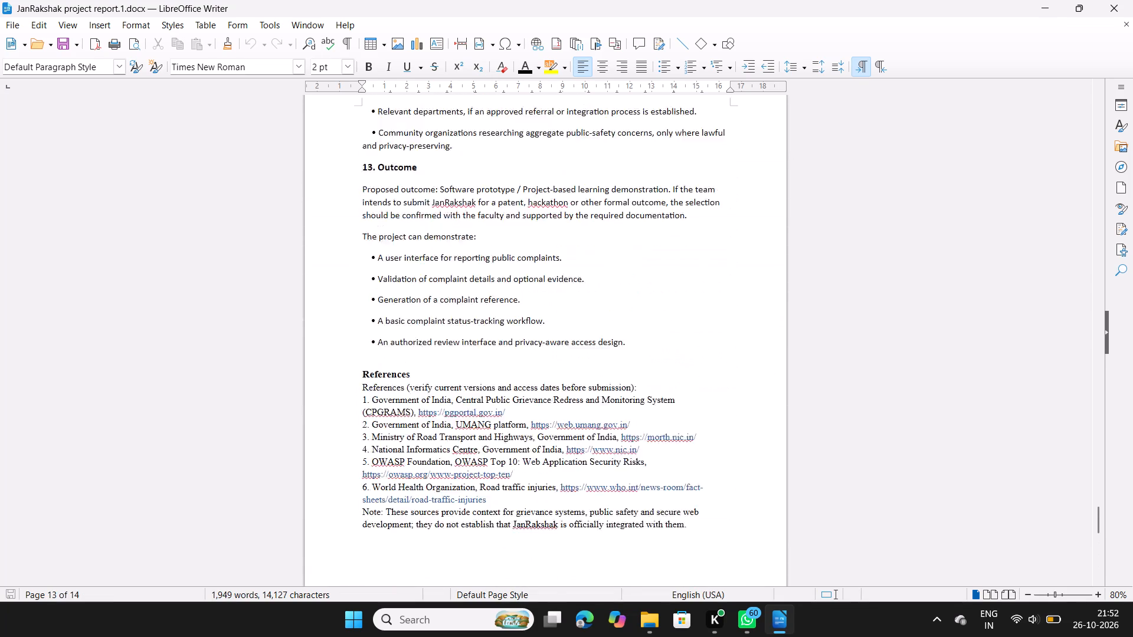
{"action": "scroll", "coordinate": [575, 299], "scroll_direction": "up", "scroll_amount": 8}
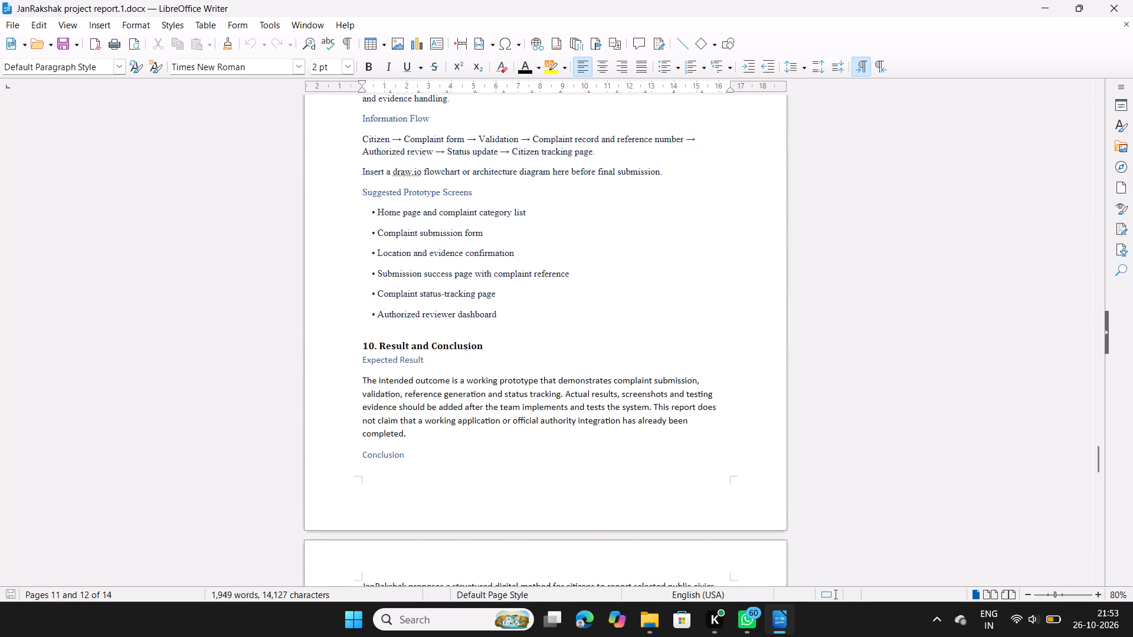
{"action": "scroll", "coordinate": [379, 311], "scroll_direction": "up", "scroll_amount": 15}
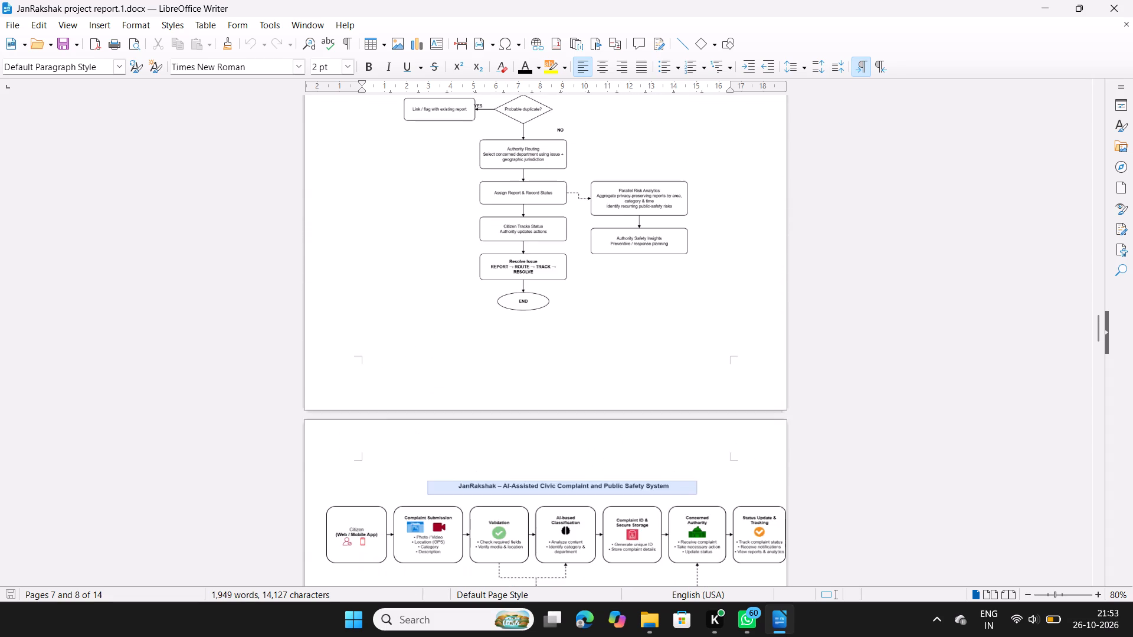
{"action": "scroll", "coordinate": [379, 311], "scroll_direction": "up", "scroll_amount": 4}
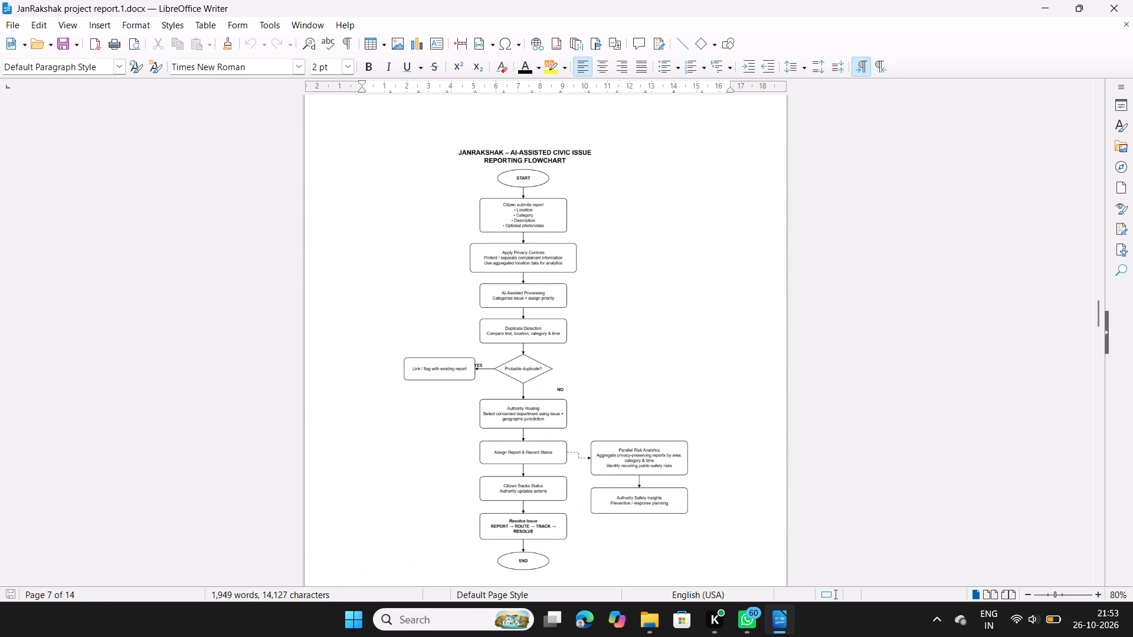
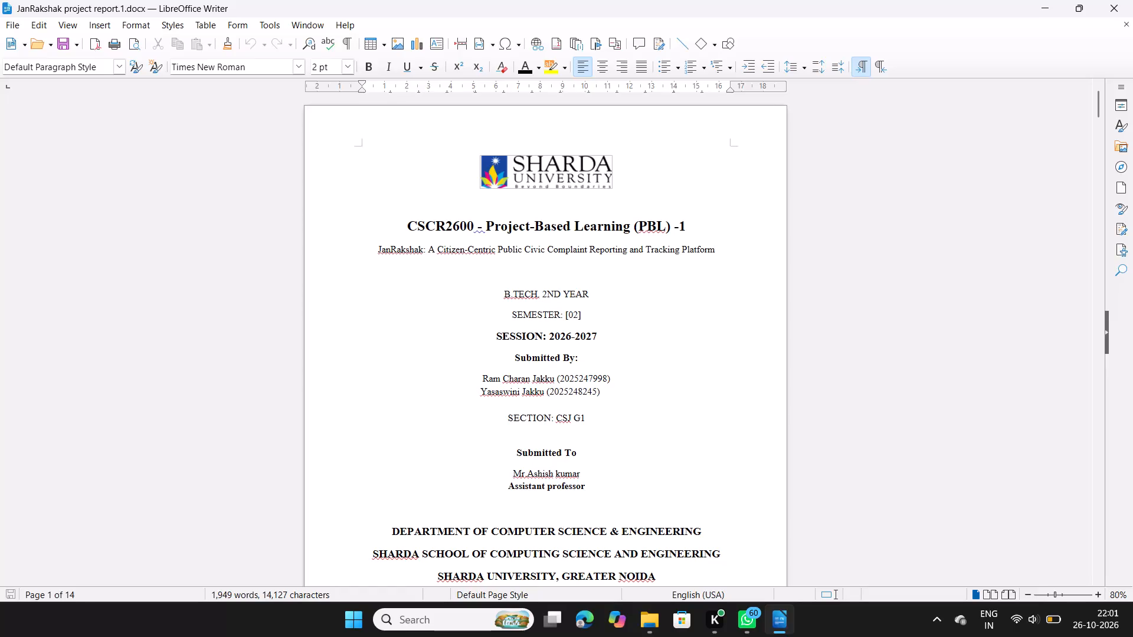
Read the report from the cover page through the table of contents, project title, team formation, technologies and the Tools table.
{"action": "scroll", "coordinate": [523, 340], "scroll_direction": "down", "scroll_amount": 8}
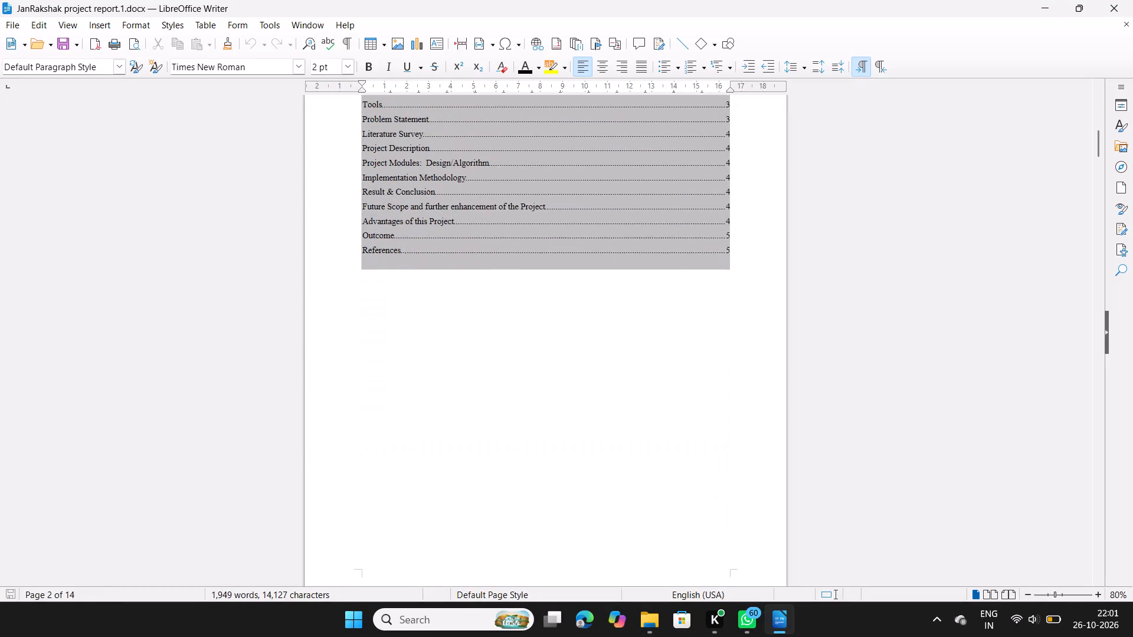
{"action": "scroll", "coordinate": [523, 340], "scroll_direction": "down", "scroll_amount": 6}
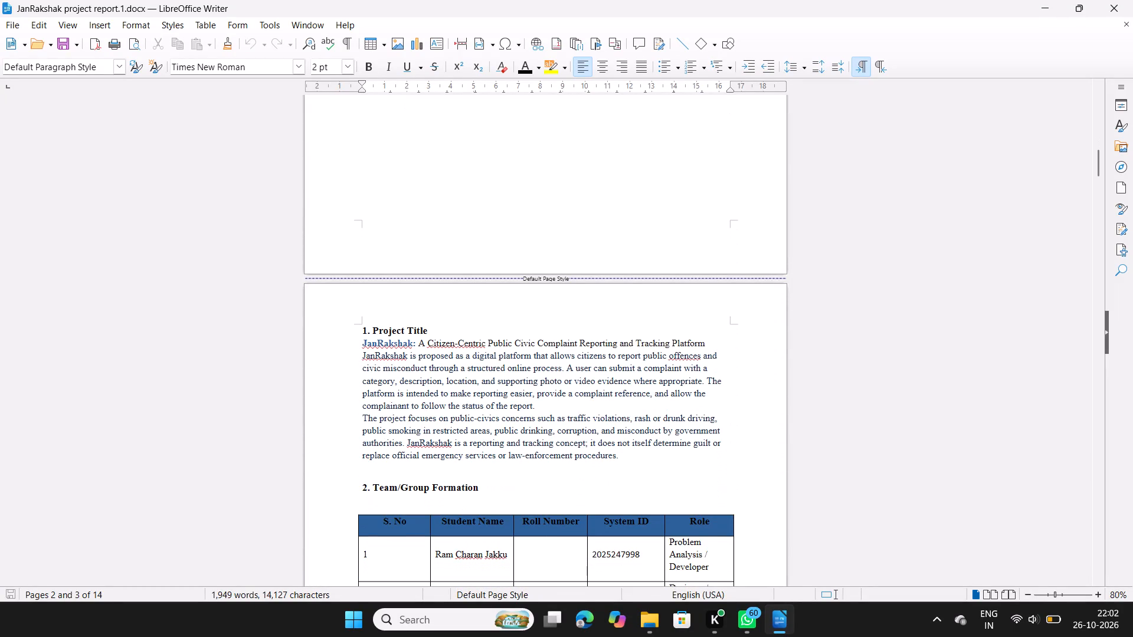
{"action": "scroll", "coordinate": [523, 340], "scroll_direction": "down", "scroll_amount": 5}
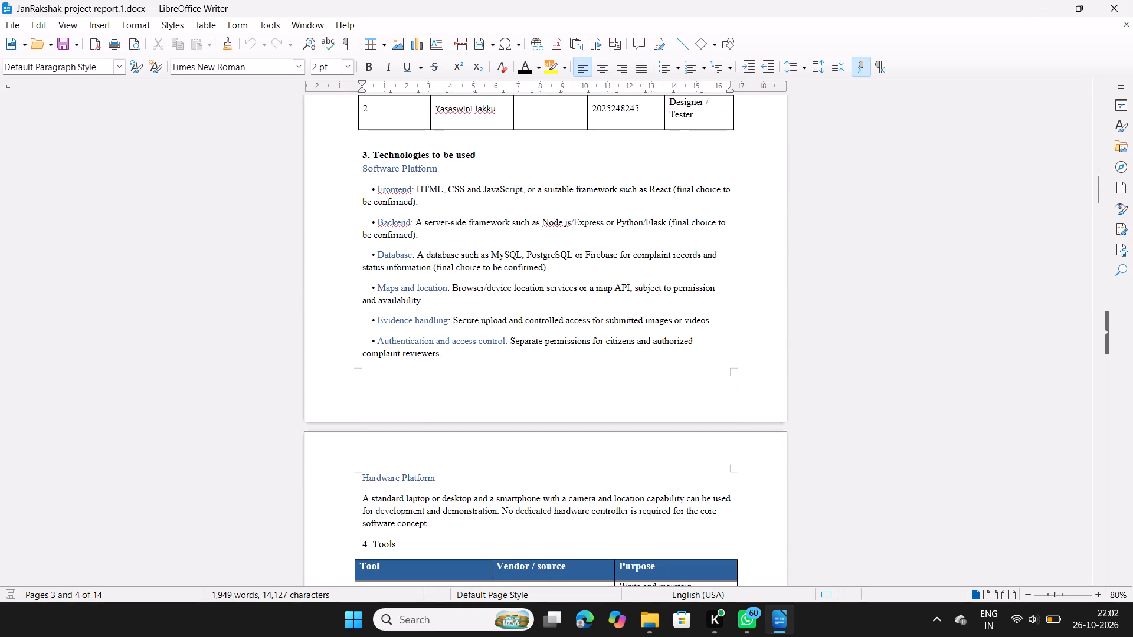
{"action": "scroll", "coordinate": [523, 340], "scroll_direction": "down", "scroll_amount": 1}
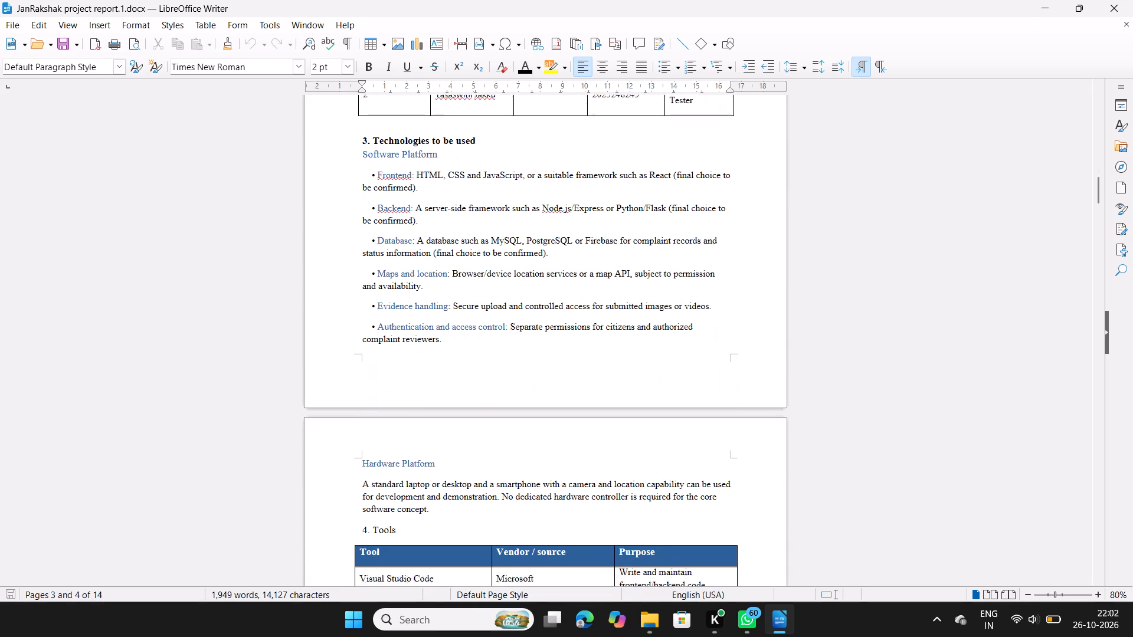
{"action": "scroll", "coordinate": [523, 340], "scroll_direction": "down", "scroll_amount": 4}
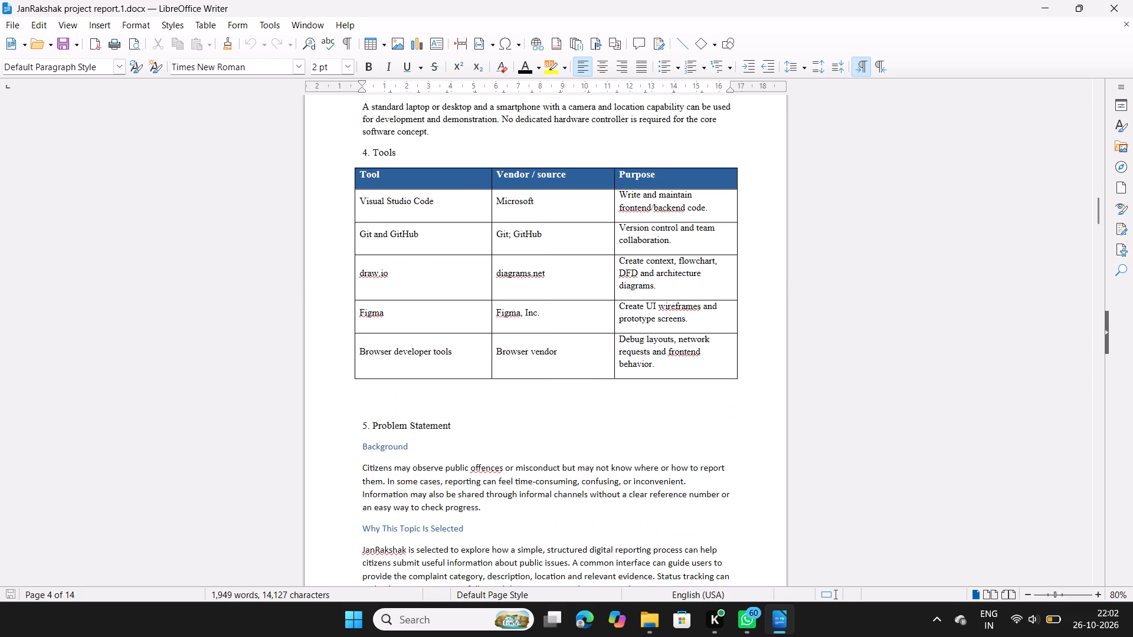
Examine the Problem Statement section, its project objectives and the Literature Survey table.
{"action": "scroll", "coordinate": [523, 340], "scroll_direction": "down", "scroll_amount": 2}
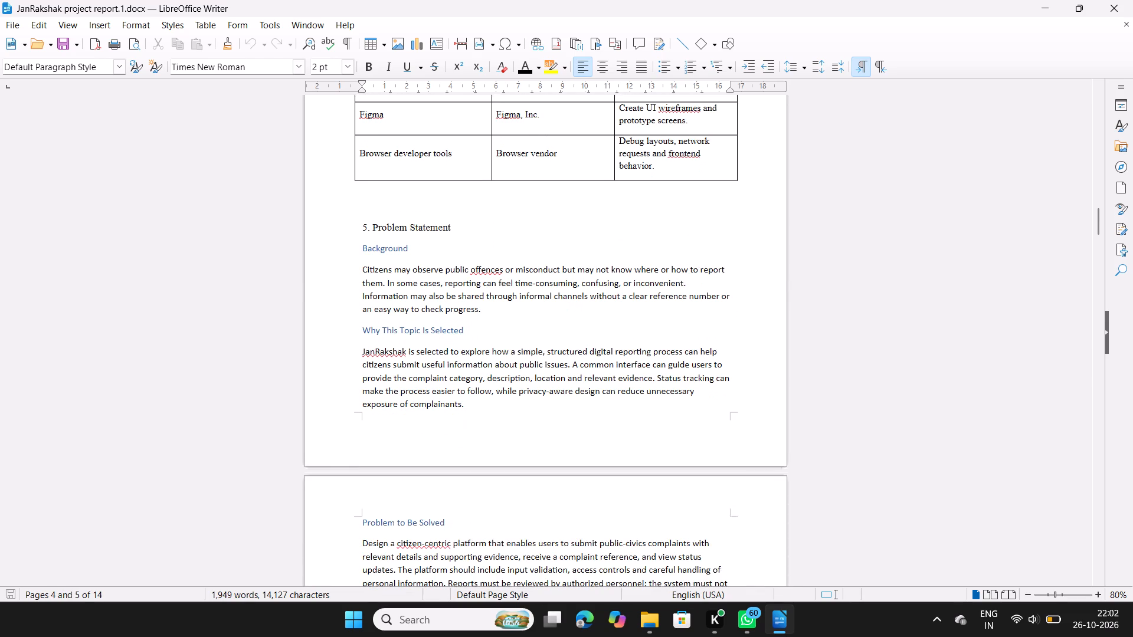
{"action": "scroll", "coordinate": [523, 340], "scroll_direction": "down", "scroll_amount": 2}
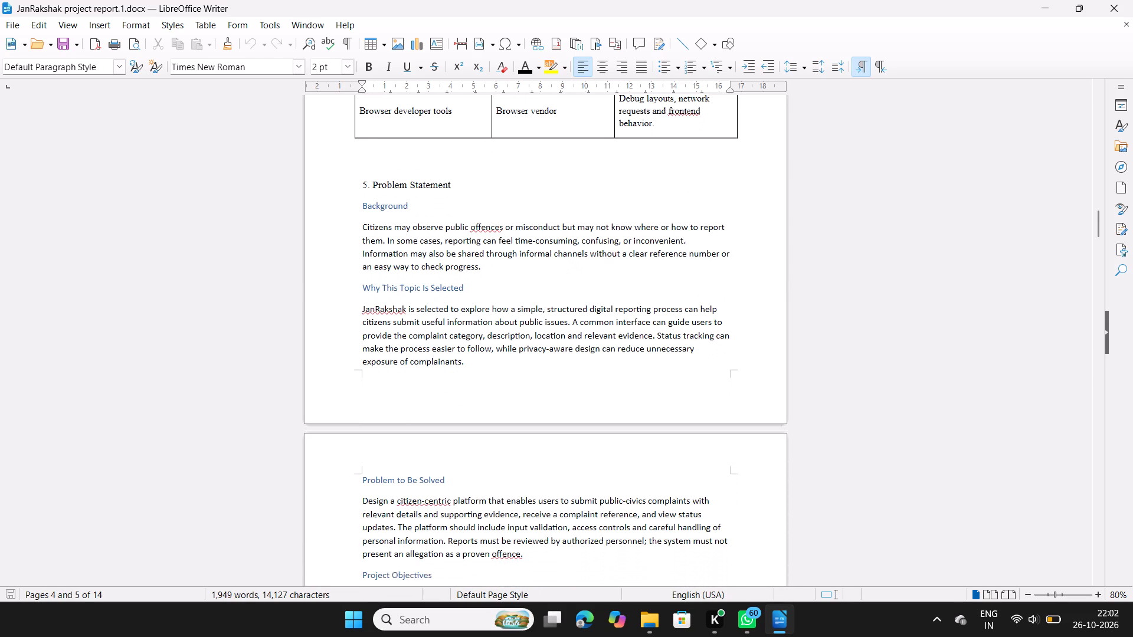
{"action": "scroll", "coordinate": [523, 340], "scroll_direction": "down", "scroll_amount": 2}
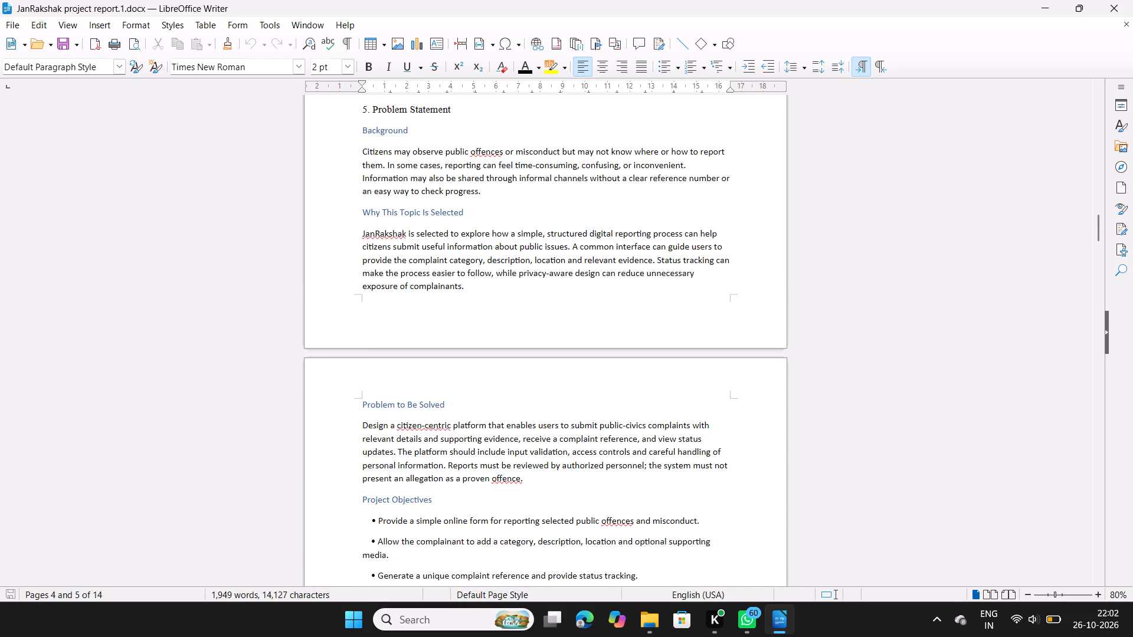
{"action": "scroll", "coordinate": [523, 340], "scroll_direction": "down", "scroll_amount": 2}
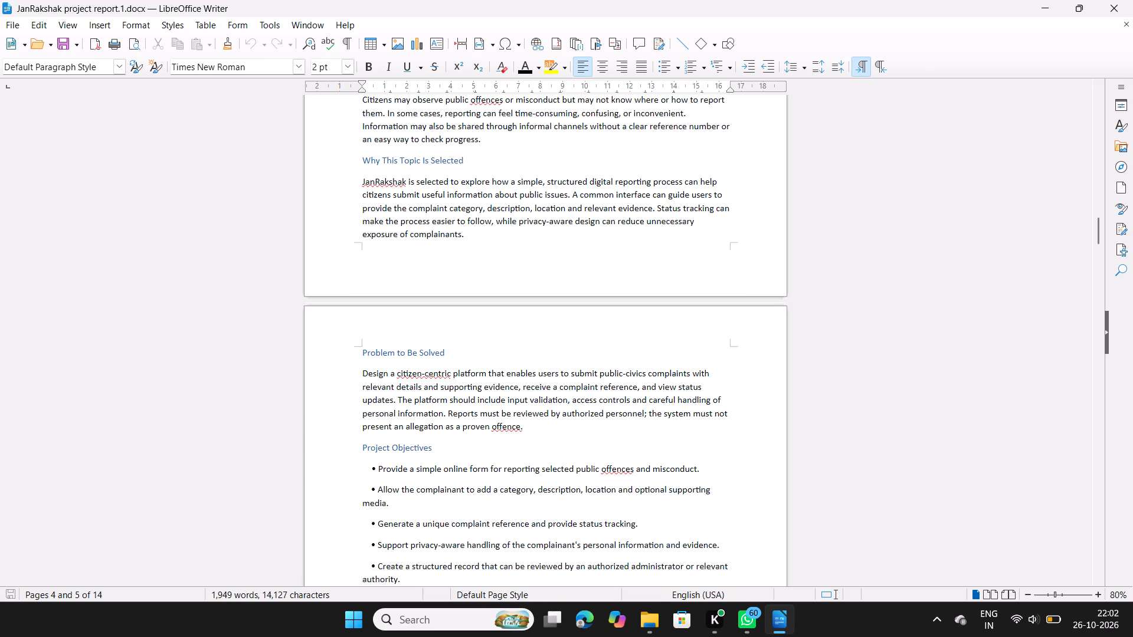
{"action": "scroll", "coordinate": [523, 340], "scroll_direction": "down", "scroll_amount": 1}
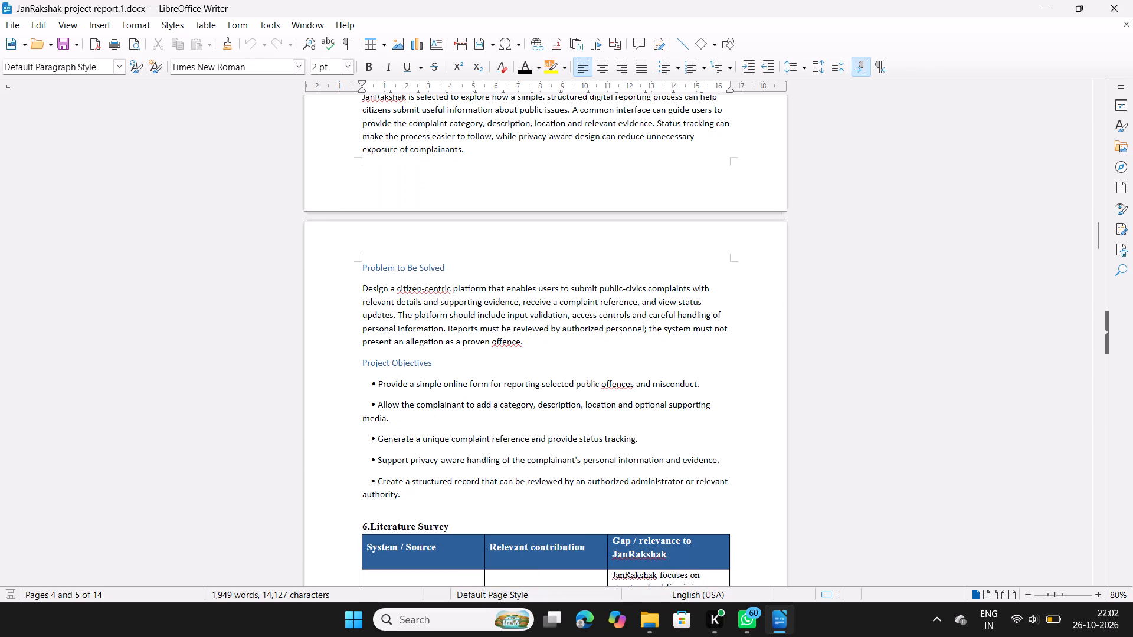
{"action": "scroll", "coordinate": [523, 340], "scroll_direction": "down", "scroll_amount": 1}
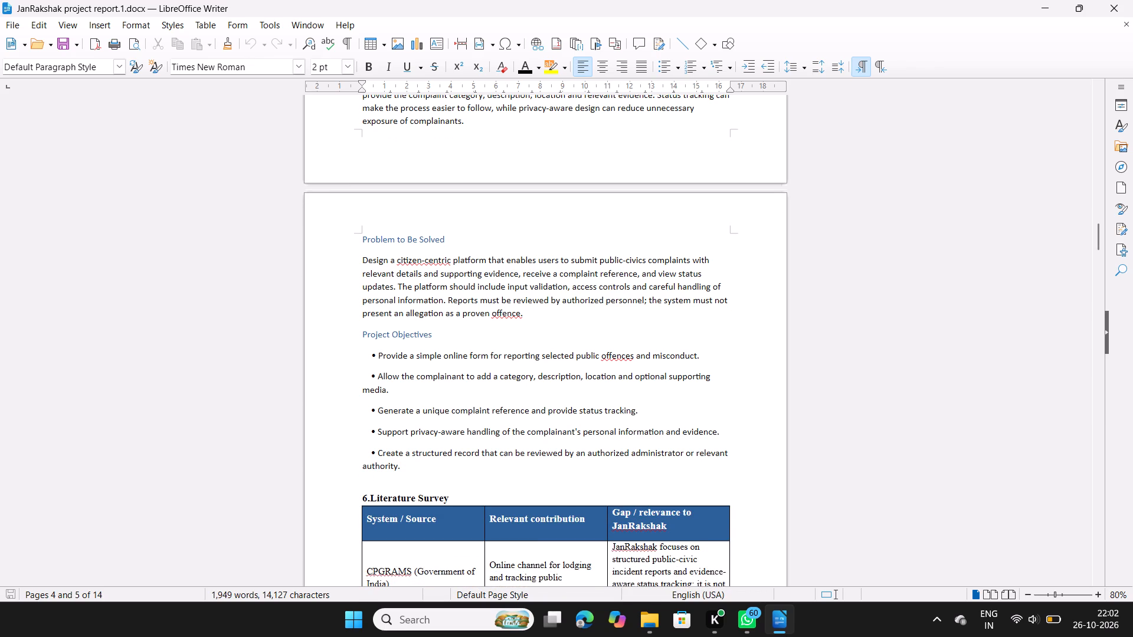
{"action": "scroll", "coordinate": [523, 340], "scroll_direction": "down", "scroll_amount": 3}
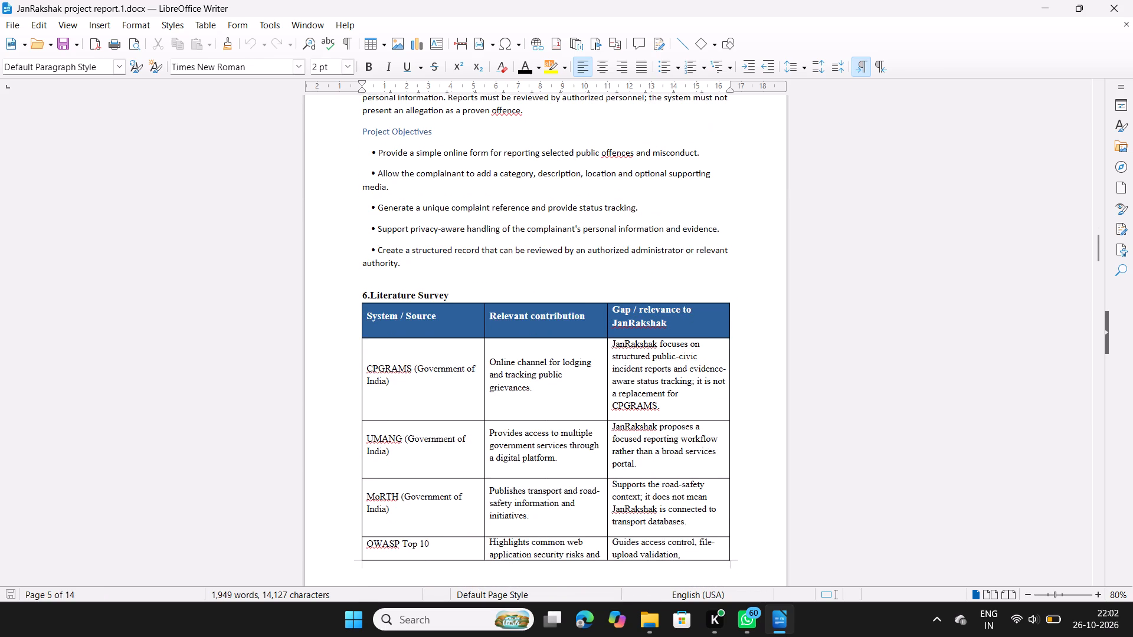
{"action": "scroll", "coordinate": [523, 340], "scroll_direction": "down", "scroll_amount": 2}
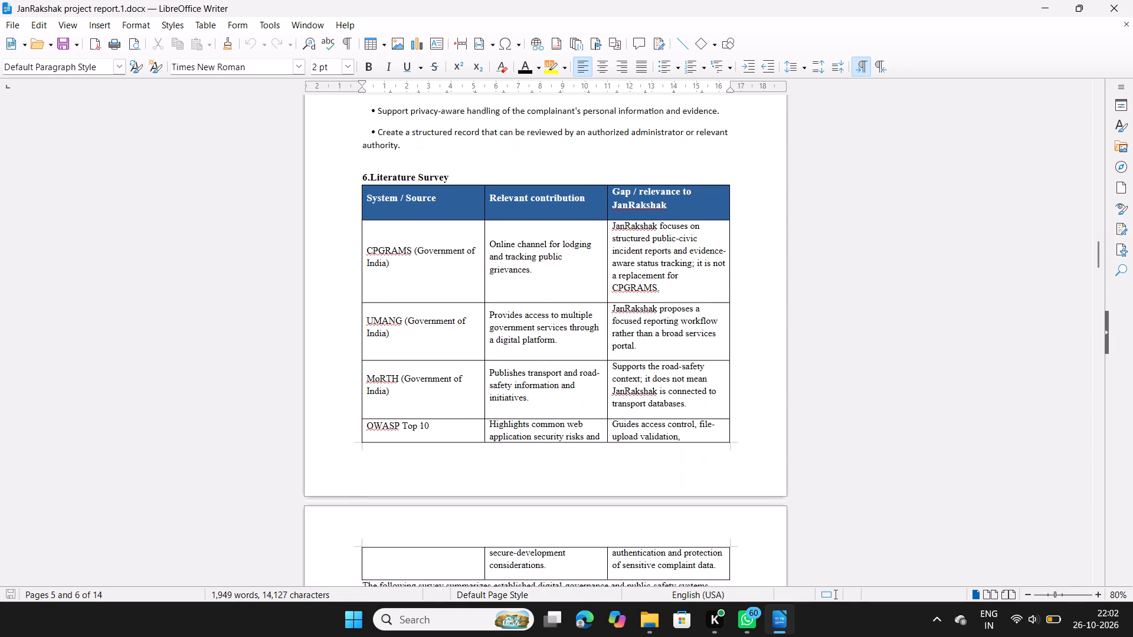
{"action": "scroll", "coordinate": [523, 340], "scroll_direction": "down", "scroll_amount": 2}
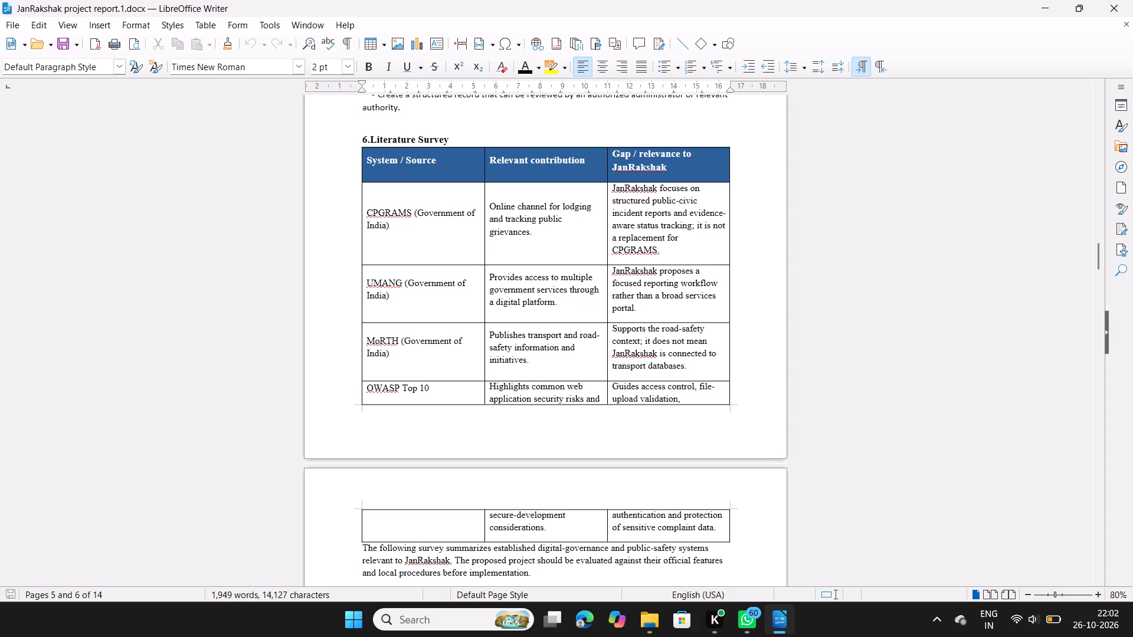
{"action": "left_click", "coordinate": [452, 145]}
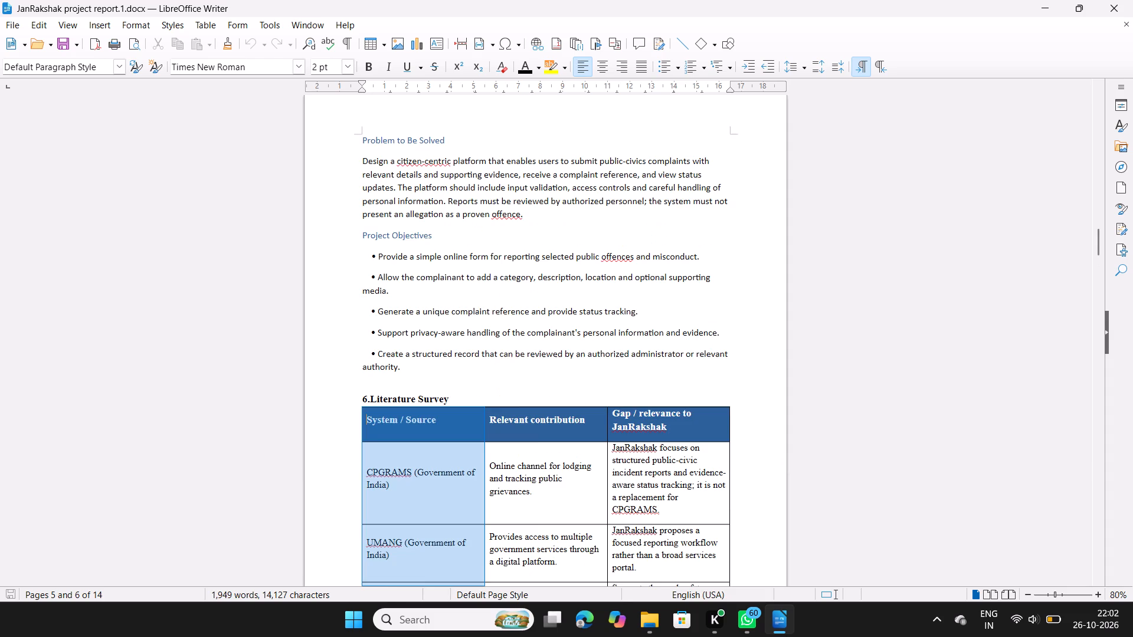
{"action": "left_click", "coordinate": [488, 368]}
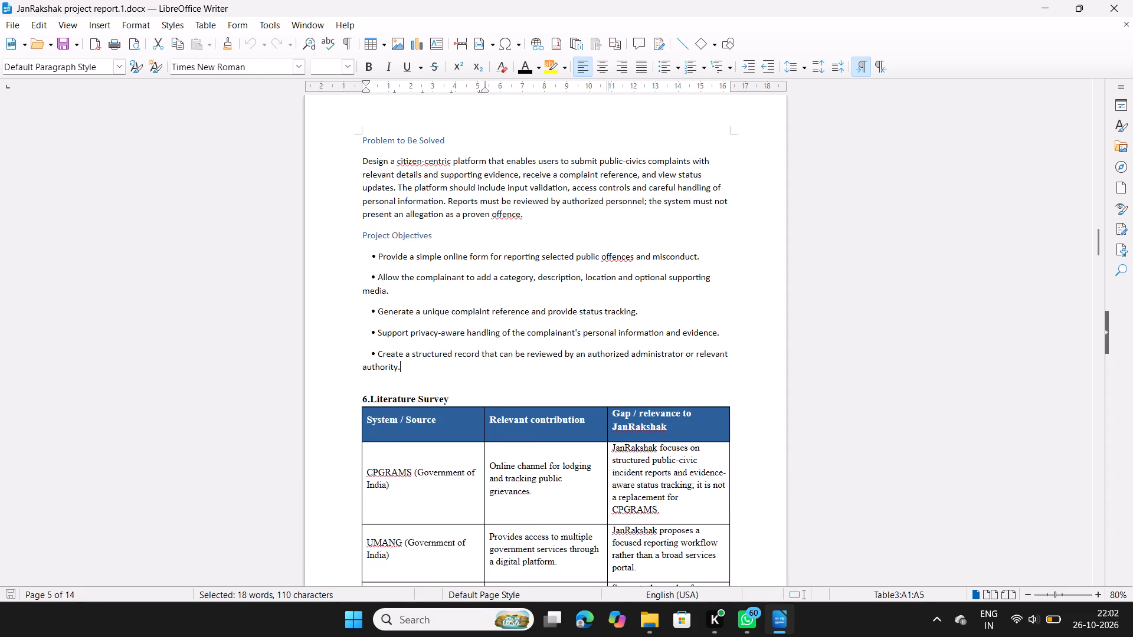
Read the Project Description section, covering the scope of work and the structure of the project.
{"action": "scroll", "coordinate": [489, 365], "scroll_direction": "down", "scroll_amount": 7}
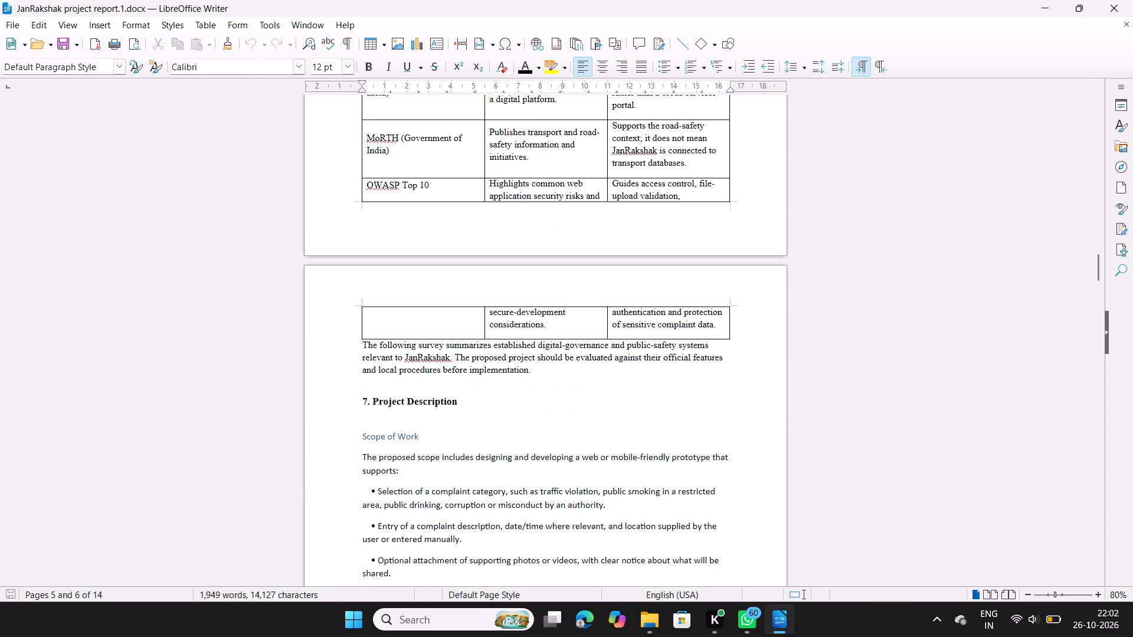
{"action": "scroll", "coordinate": [489, 365], "scroll_direction": "down", "scroll_amount": 2}
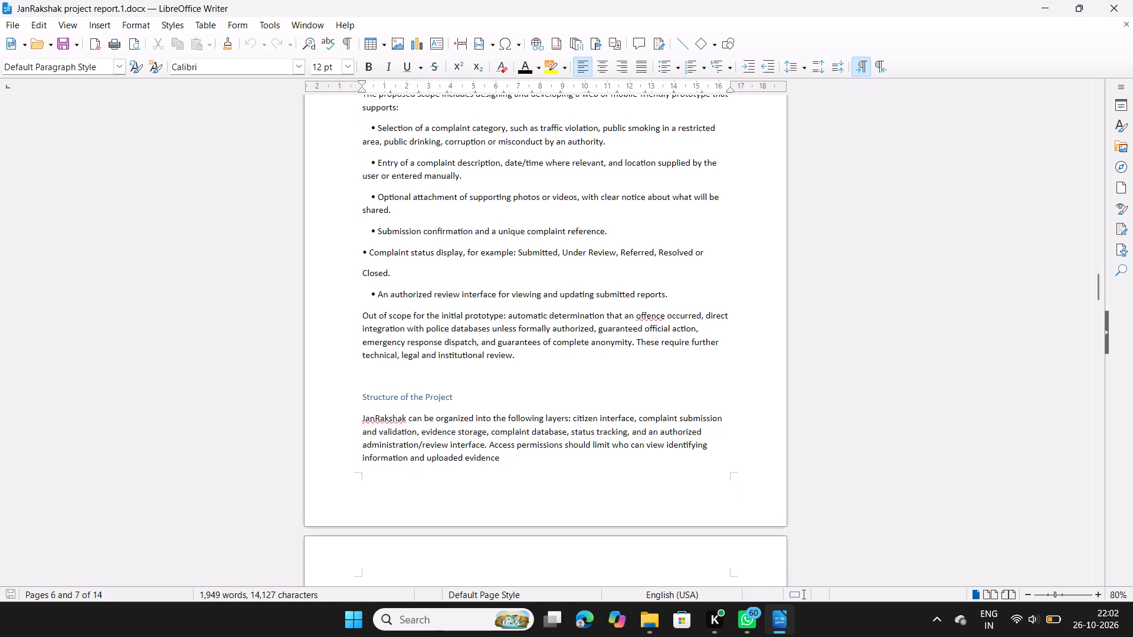
{"action": "scroll", "coordinate": [489, 365], "scroll_direction": "down", "scroll_amount": 1}
{"action": "scroll", "coordinate": [489, 365], "scroll_direction": "up", "scroll_amount": 3}
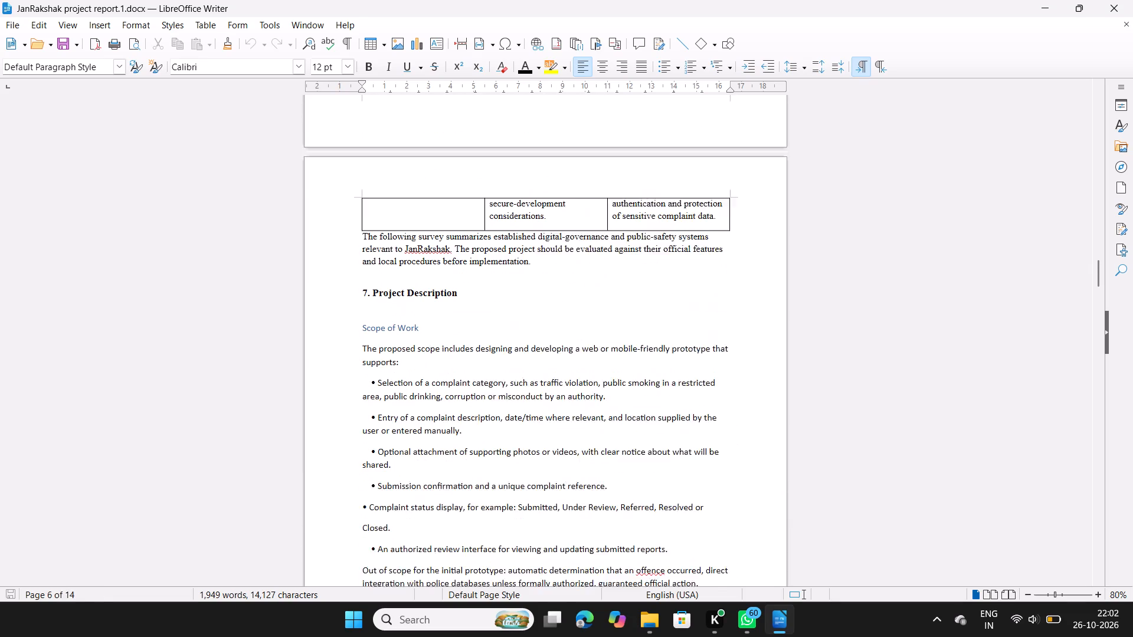
{"action": "scroll", "coordinate": [489, 365], "scroll_direction": "up", "scroll_amount": 1}
{"action": "scroll", "coordinate": [489, 365], "scroll_direction": "down", "scroll_amount": 1}
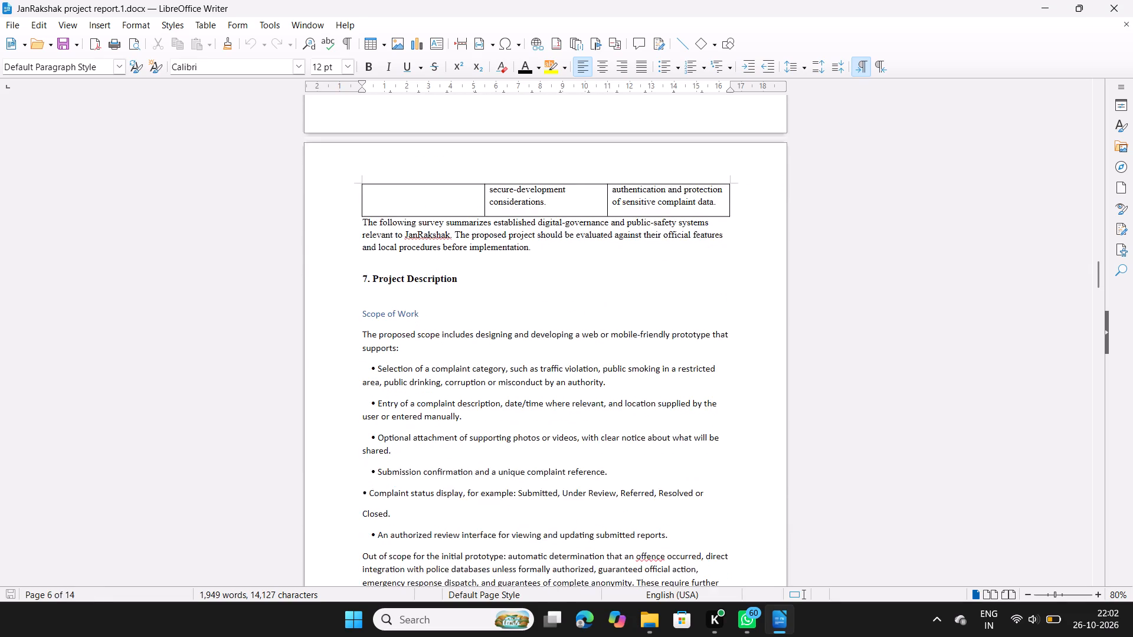
{"action": "scroll", "coordinate": [489, 365], "scroll_direction": "down", "scroll_amount": 1}
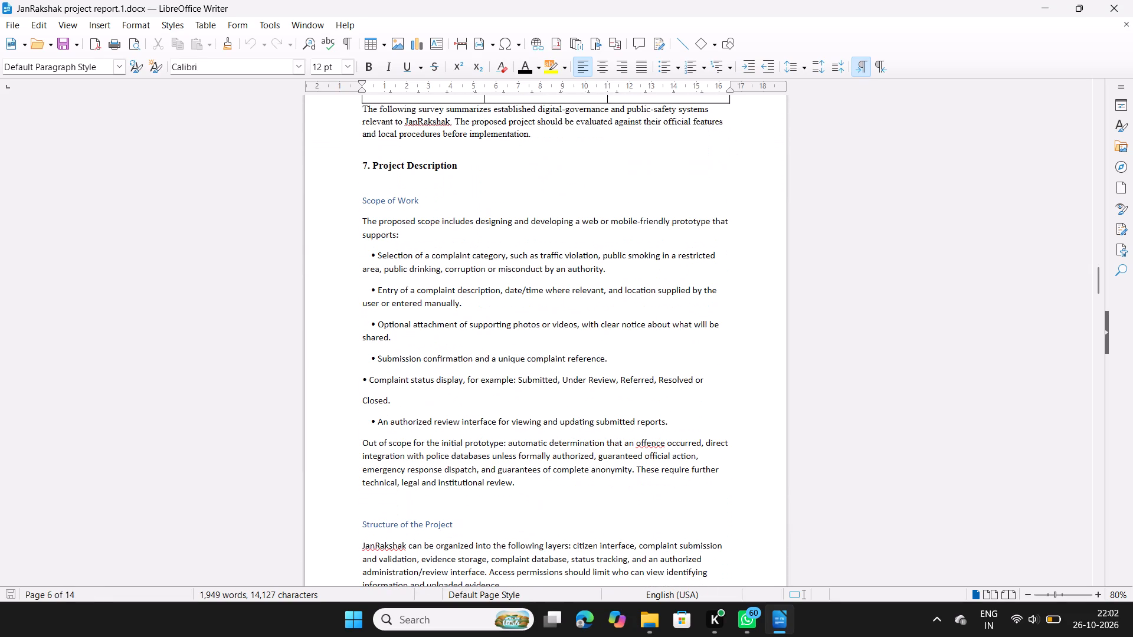
{"action": "scroll", "coordinate": [489, 365], "scroll_direction": "down", "scroll_amount": 1}
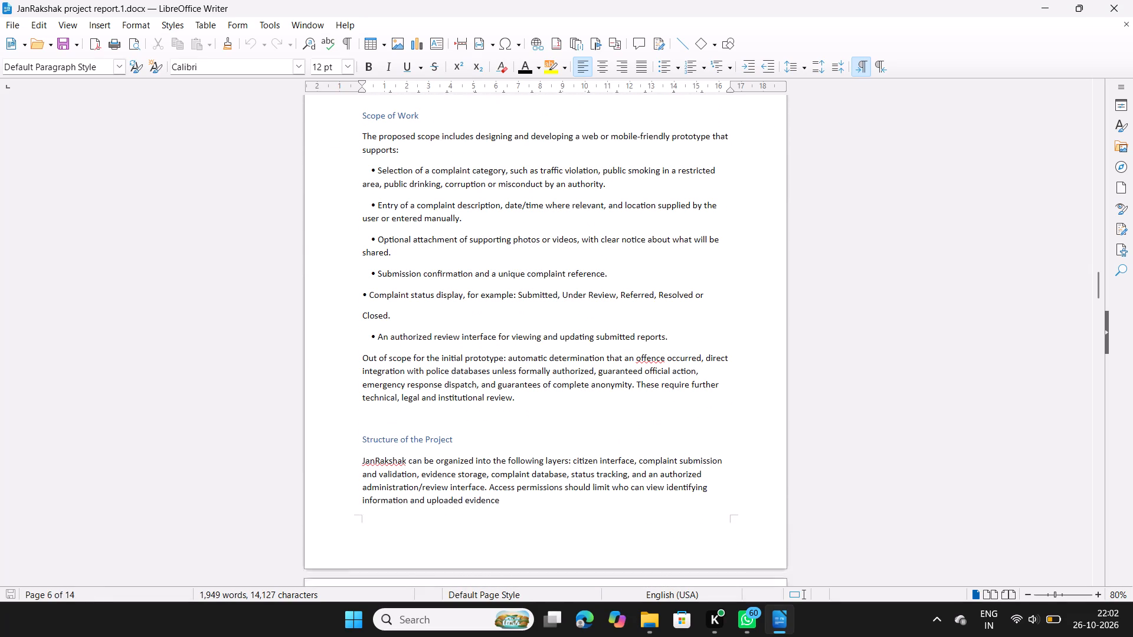
{"action": "scroll", "coordinate": [489, 365], "scroll_direction": "down", "scroll_amount": 2}
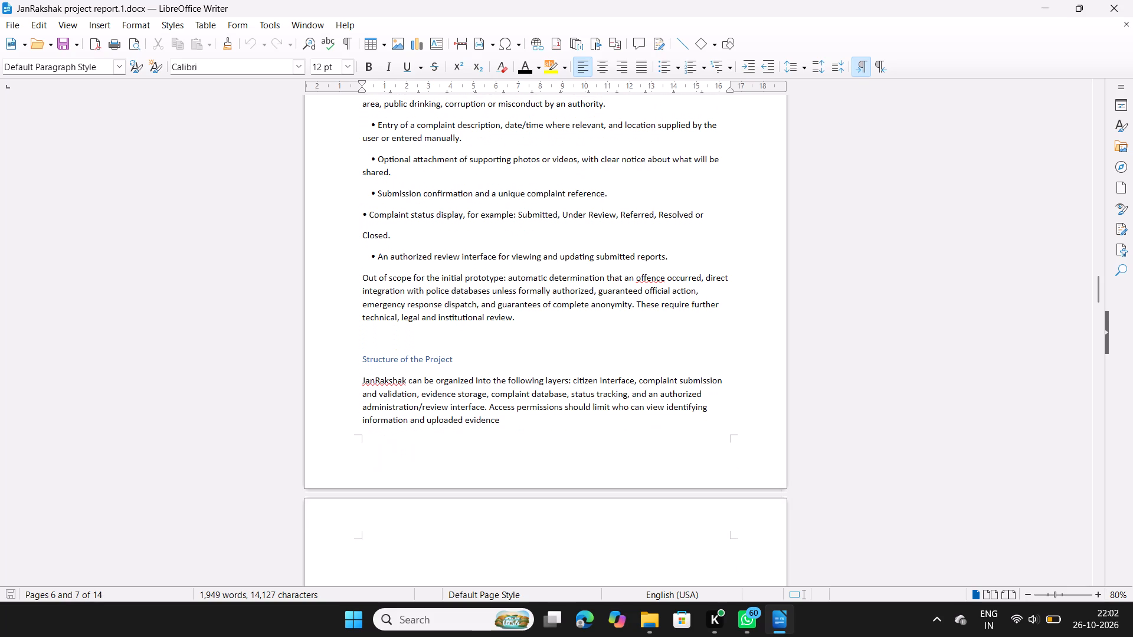
Examine the civic issue reporting flowchart, the system architecture diagram and the project modules with the Complaint Status Lifecycle diagram.
{"action": "scroll", "coordinate": [489, 365], "scroll_direction": "down", "scroll_amount": 3}
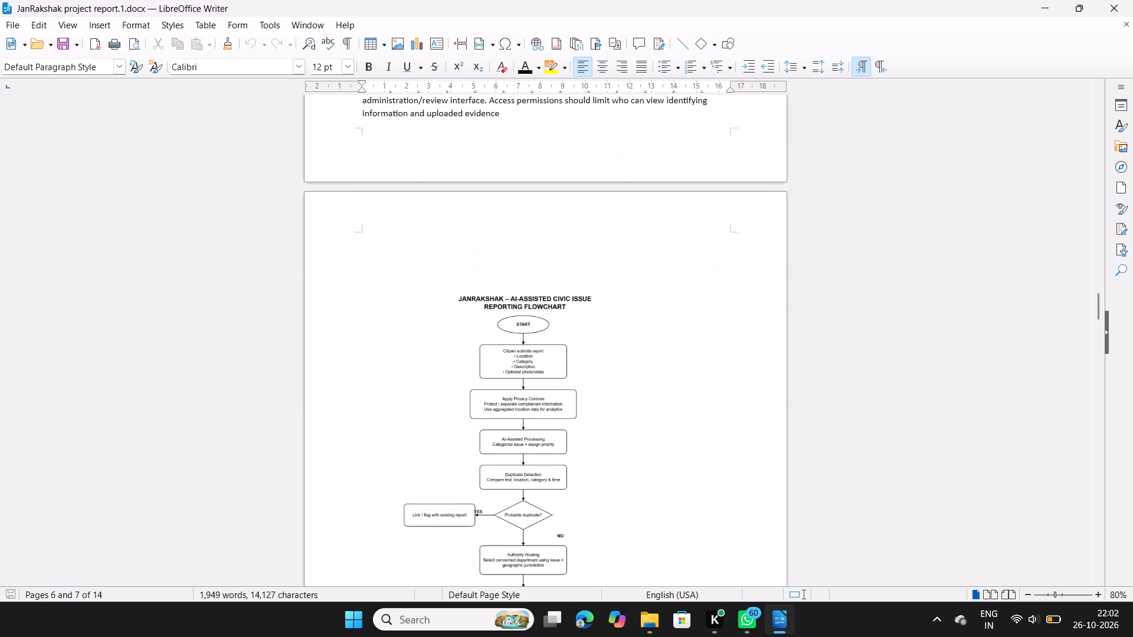
{"action": "scroll", "coordinate": [489, 365], "scroll_direction": "down", "scroll_amount": 3}
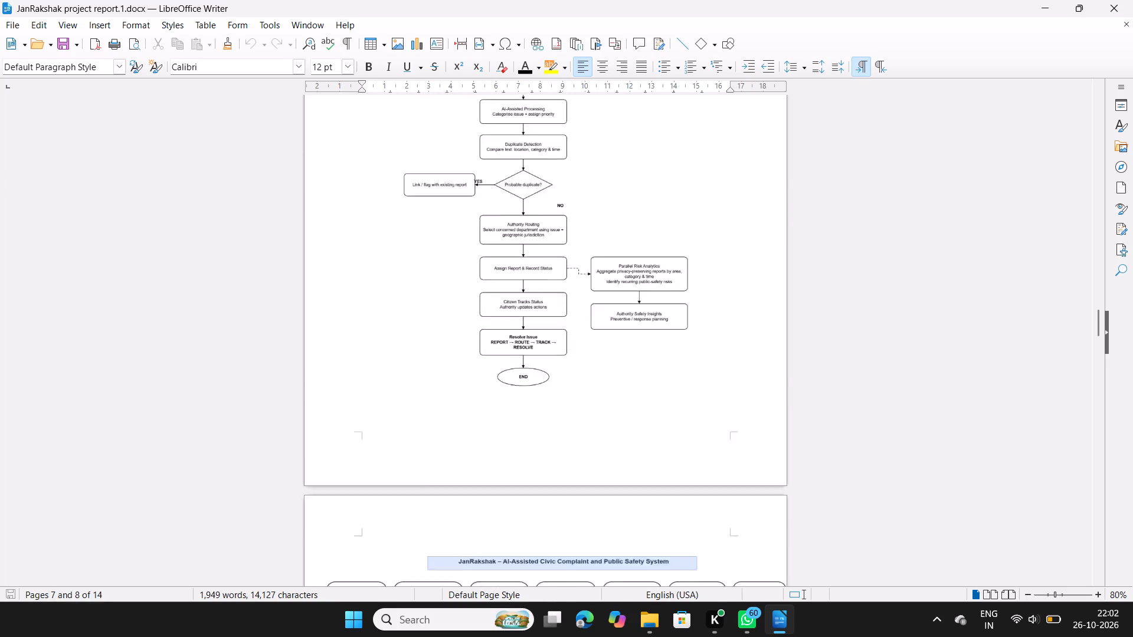
{"action": "scroll", "coordinate": [489, 365], "scroll_direction": "down", "scroll_amount": 1}
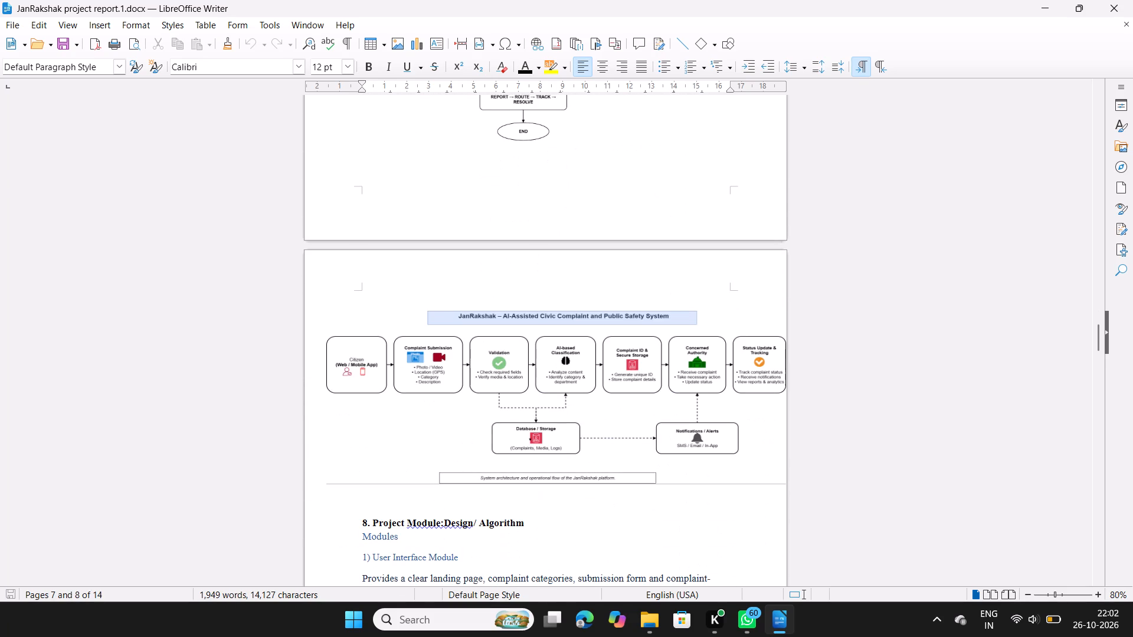
{"action": "scroll", "coordinate": [489, 365], "scroll_direction": "down", "scroll_amount": 4}
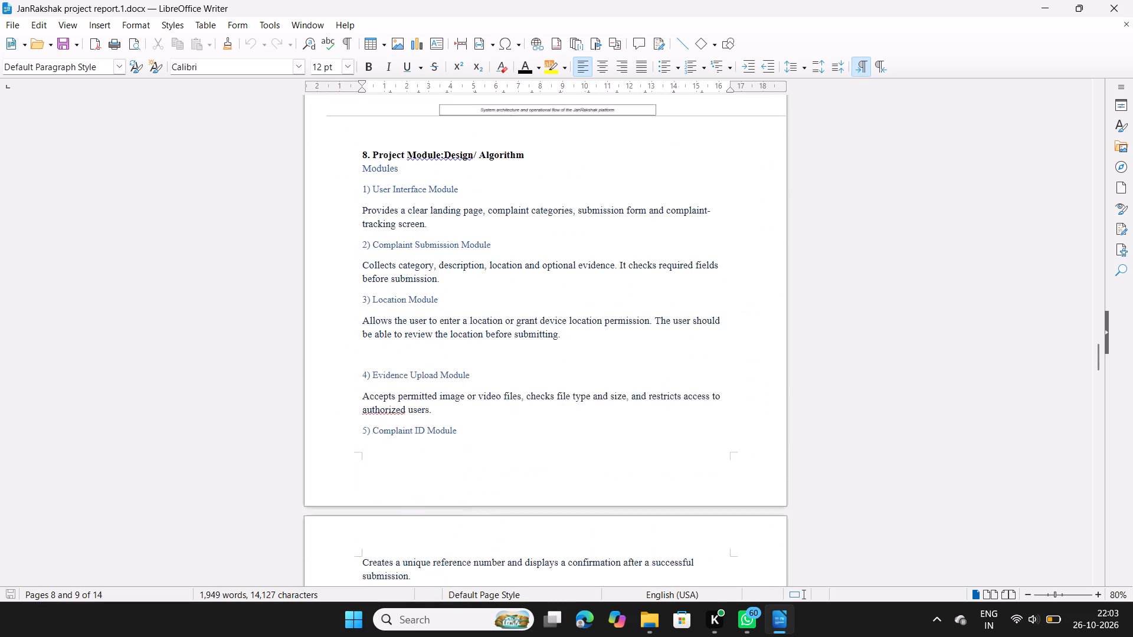
{"action": "scroll", "coordinate": [489, 365], "scroll_direction": "down", "scroll_amount": 2}
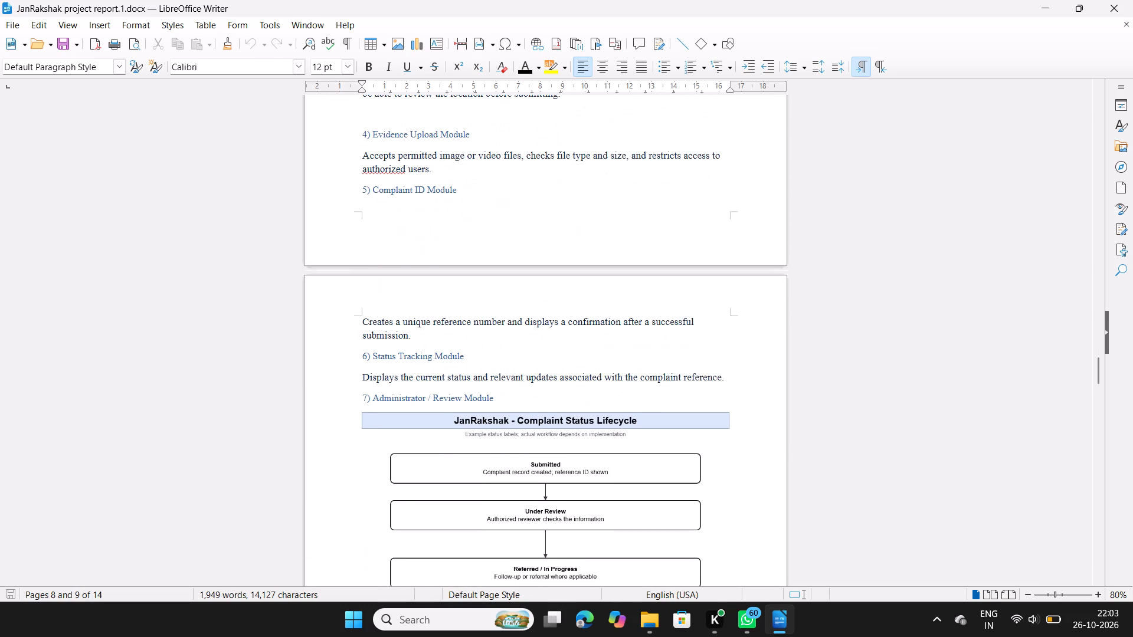
{"action": "scroll", "coordinate": [489, 365], "scroll_direction": "down", "scroll_amount": 3}
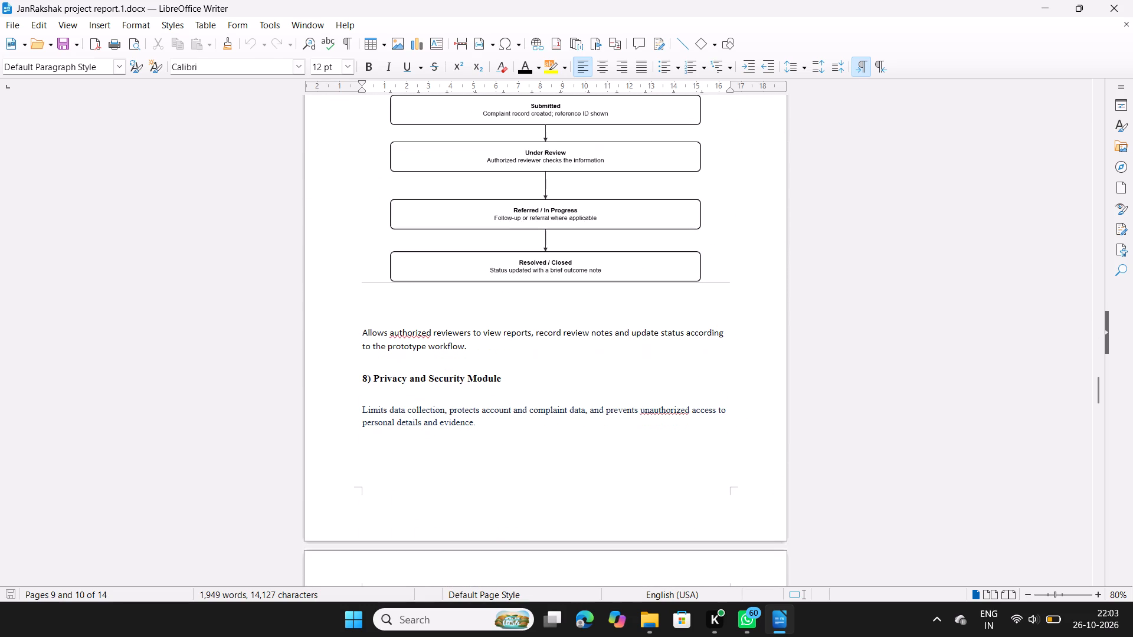
Read the Privacy and Security Module and the Proposed Algorithm section with its Complaint Submission Flow diagram and numbered steps.
{"action": "scroll", "coordinate": [489, 365], "scroll_direction": "down", "scroll_amount": 2}
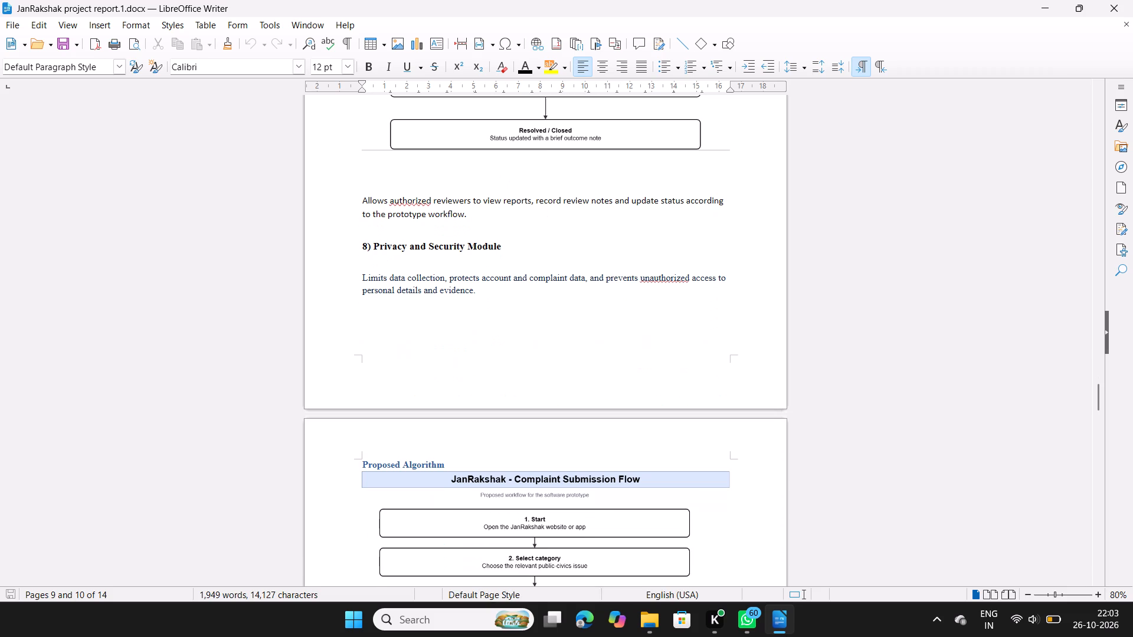
{"action": "scroll", "coordinate": [489, 365], "scroll_direction": "down", "scroll_amount": 3}
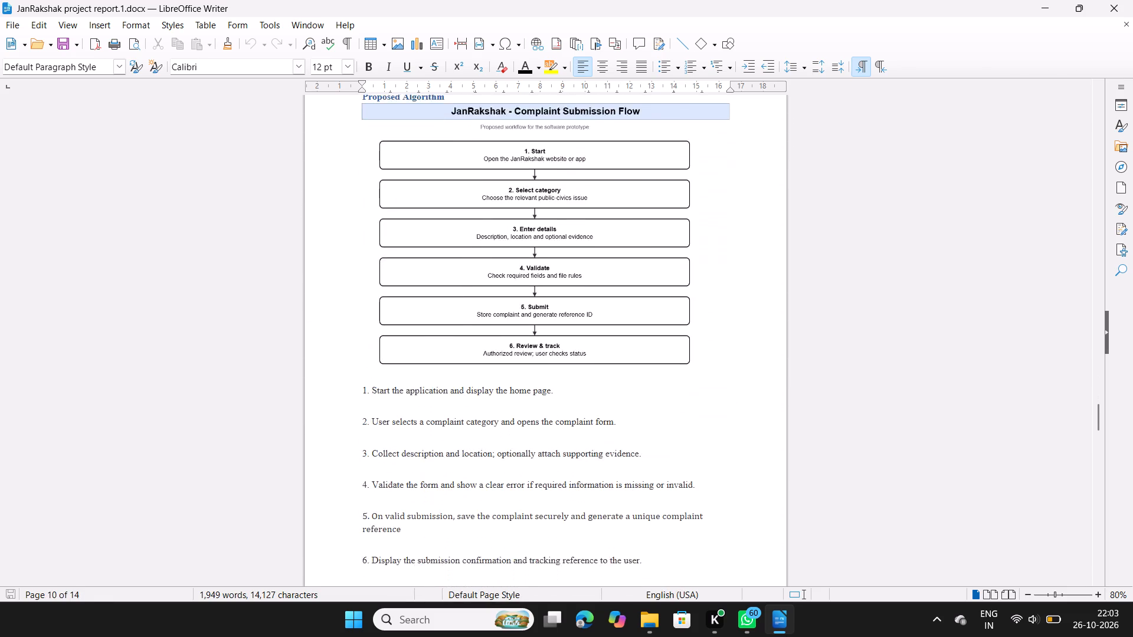
{"action": "scroll", "coordinate": [489, 365], "scroll_direction": "down", "scroll_amount": 4}
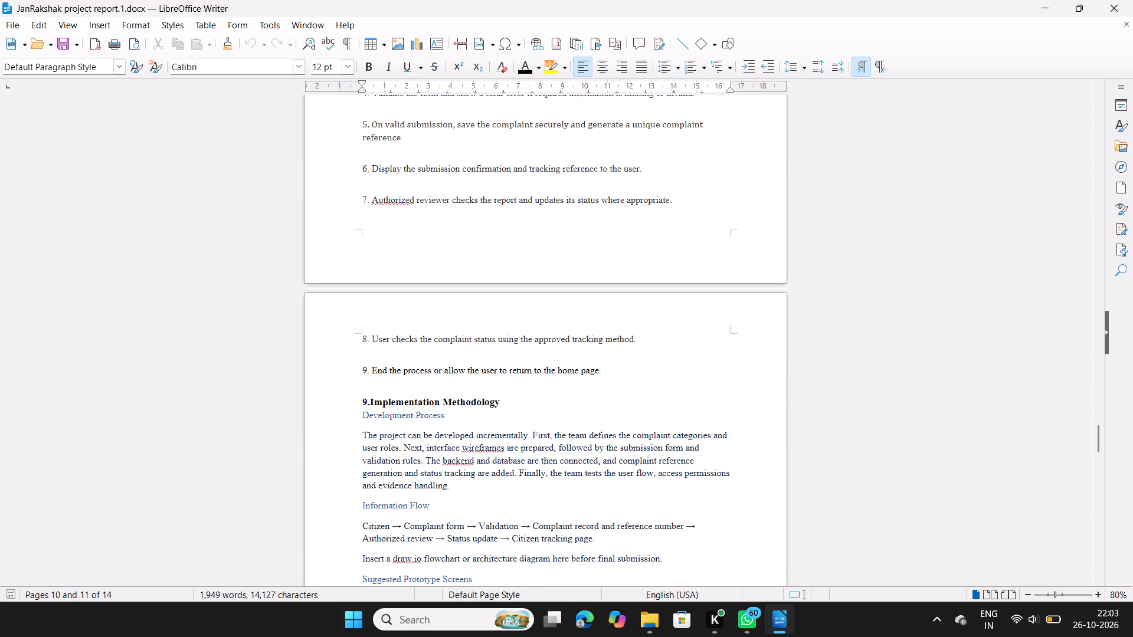
{"action": "scroll", "coordinate": [489, 365], "scroll_direction": "down", "scroll_amount": 1}
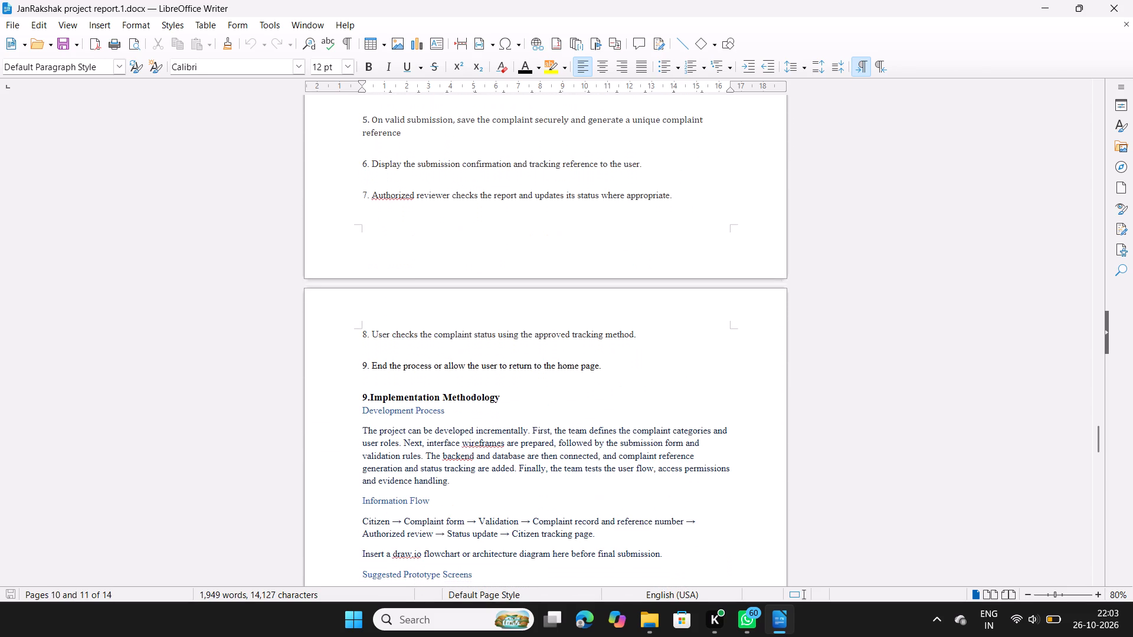
Read the Implementation Methodology section, covering the development process, information flow and suggested prototype screens, through to the Expected Result.
{"action": "scroll", "coordinate": [489, 365], "scroll_direction": "down", "scroll_amount": 3}
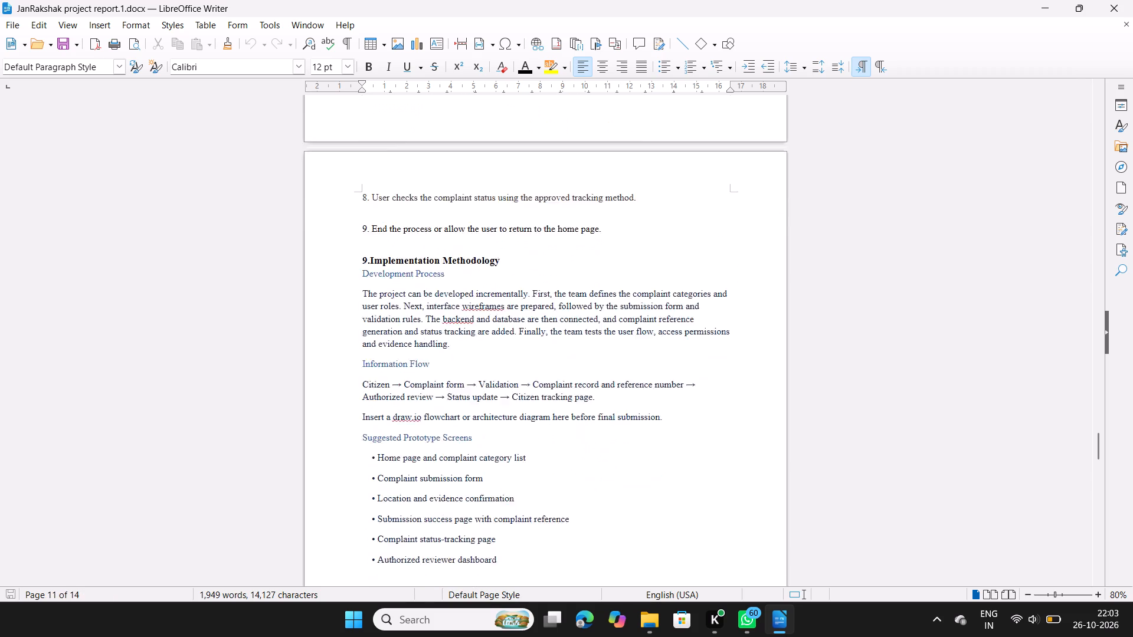
{"action": "scroll", "coordinate": [489, 365], "scroll_direction": "down", "scroll_amount": 3}
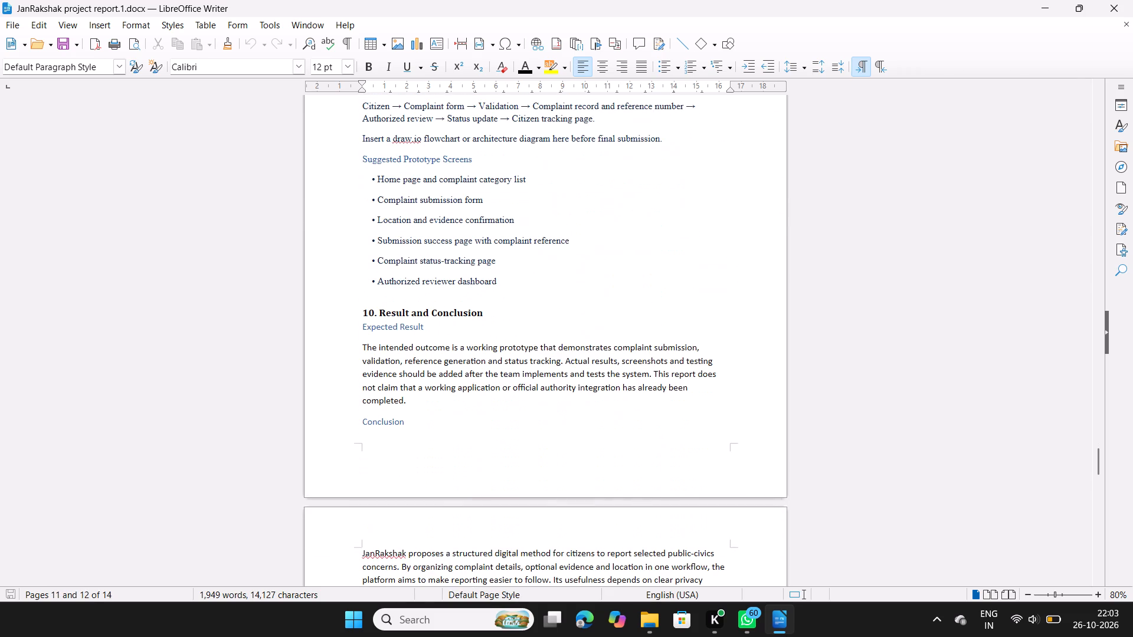
{"action": "scroll", "coordinate": [489, 365], "scroll_direction": "down", "scroll_amount": 1}
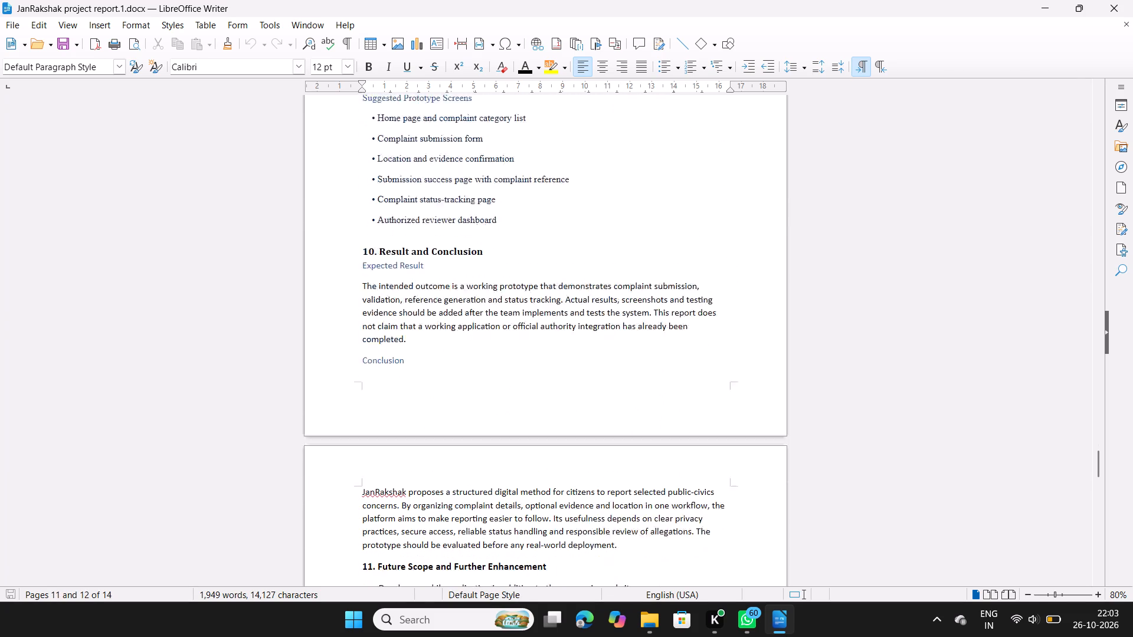
Review the Result and Conclusion, Future Scope and Further Enhancement, and Advantages of This Project sections.
{"action": "scroll", "coordinate": [489, 365], "scroll_direction": "down", "scroll_amount": 2}
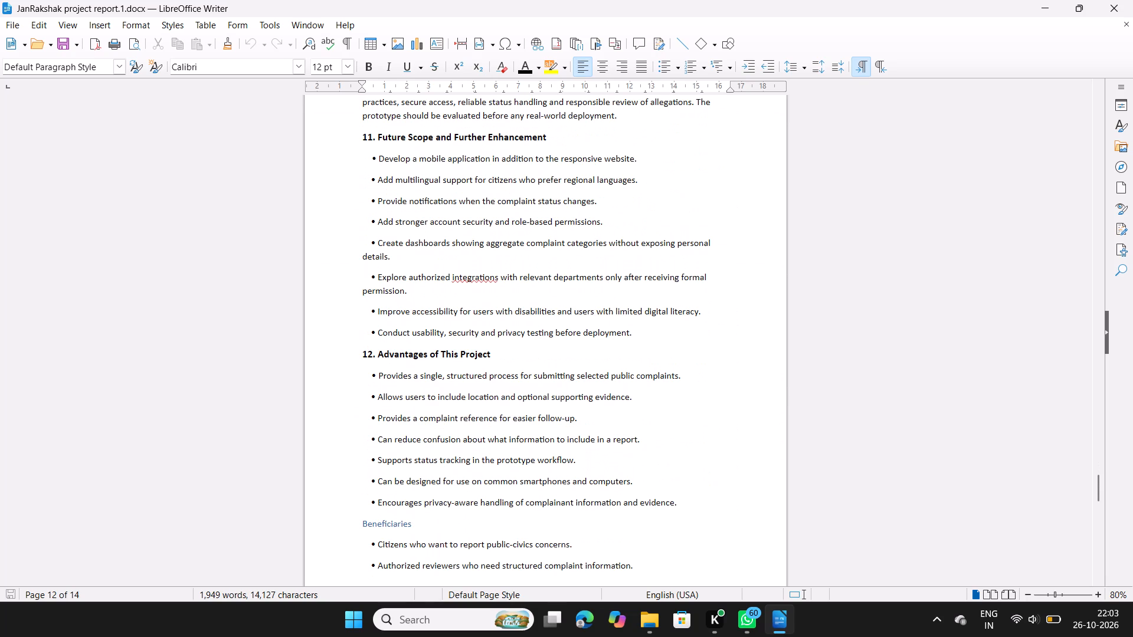
{"action": "scroll", "coordinate": [489, 365], "scroll_direction": "up", "scroll_amount": 5}
{"action": "scroll", "coordinate": [489, 365], "scroll_direction": "down", "scroll_amount": 1}
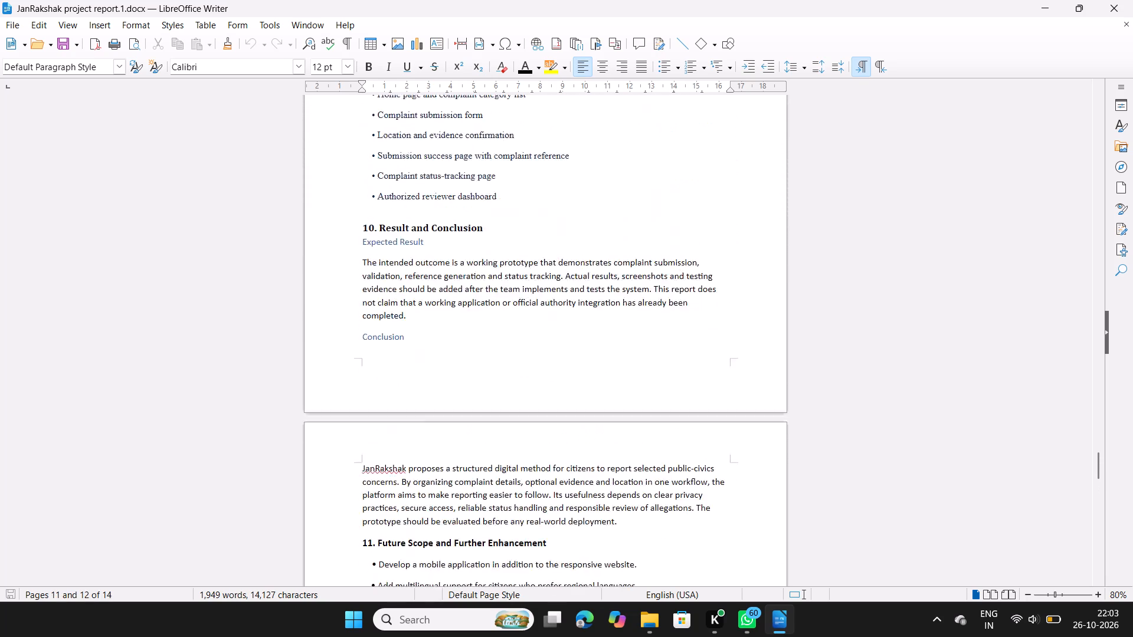
{"action": "scroll", "coordinate": [489, 365], "scroll_direction": "down", "scroll_amount": 1}
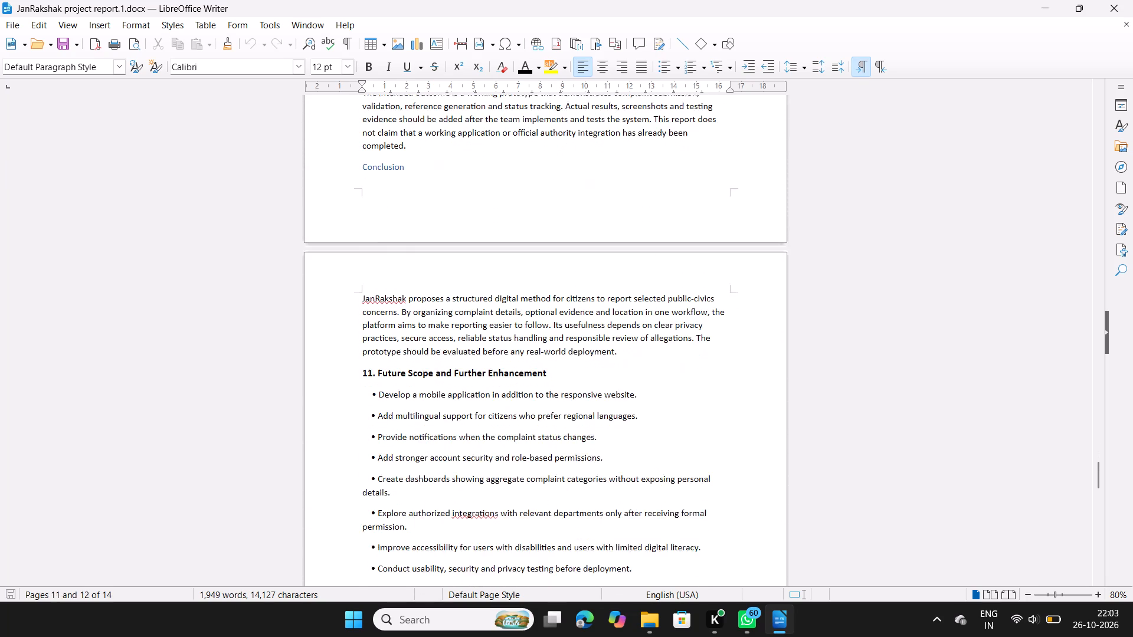
{"action": "scroll", "coordinate": [489, 365], "scroll_direction": "down", "scroll_amount": 1}
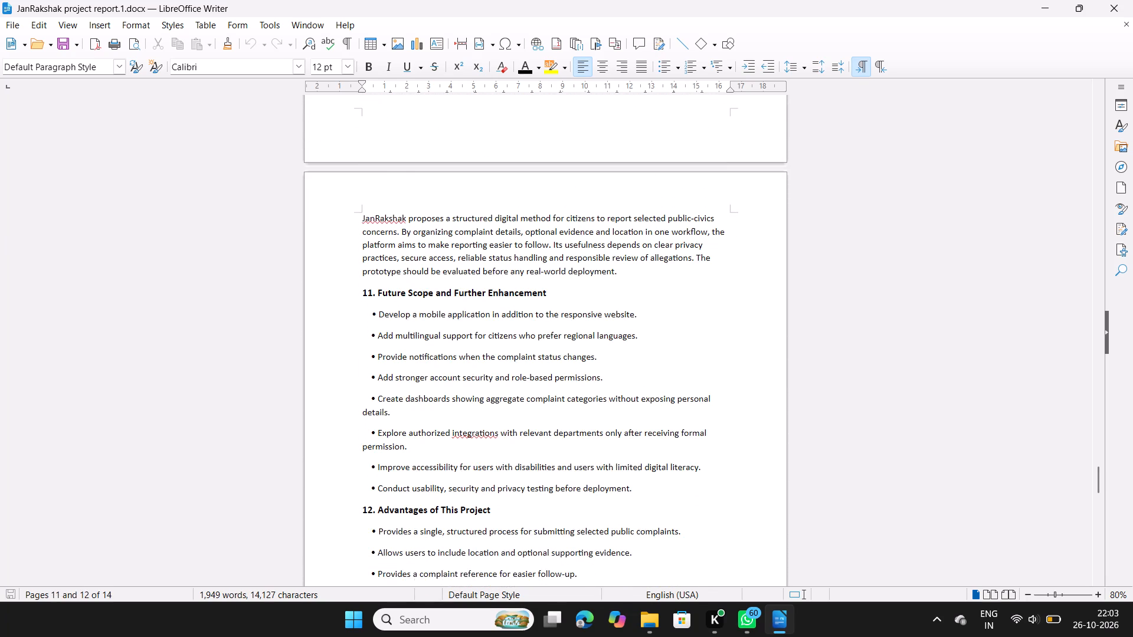
{"action": "scroll", "coordinate": [489, 365], "scroll_direction": "down", "scroll_amount": 3}
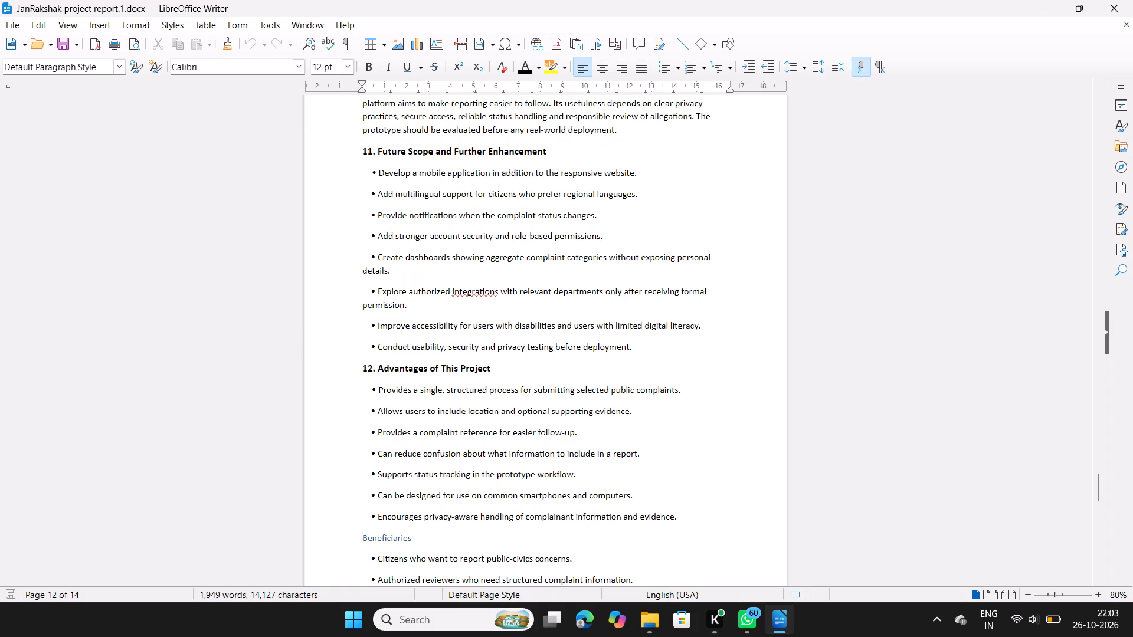
{"action": "scroll", "coordinate": [489, 365], "scroll_direction": "down", "scroll_amount": 1}
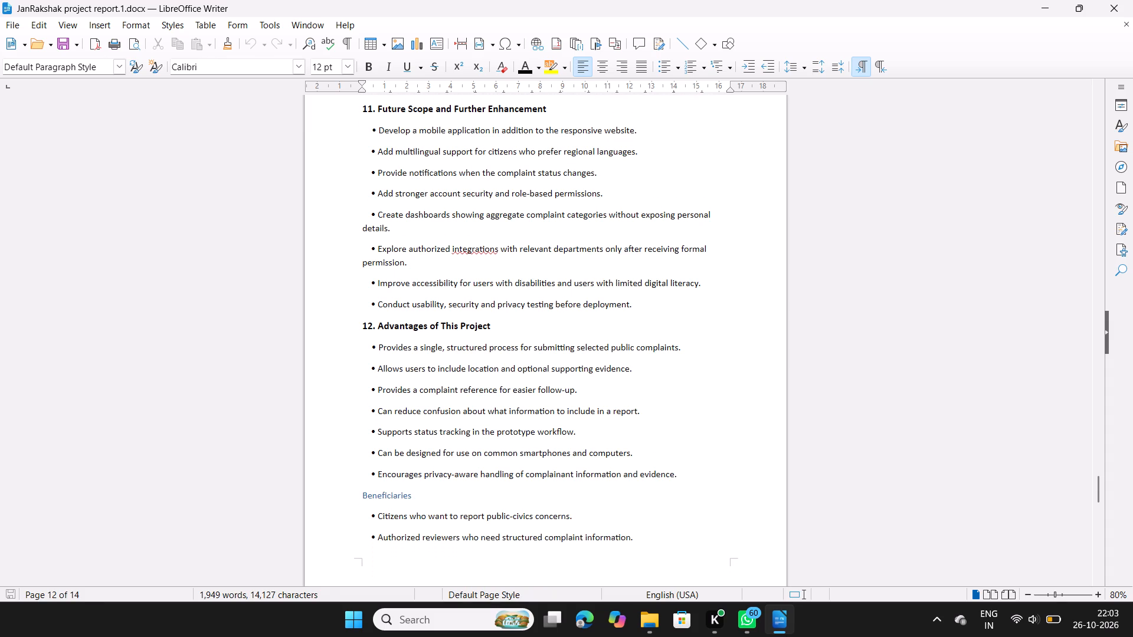
Examine the Beneficiaries list, the Outcome section and the References at the end of the report.
{"action": "scroll", "coordinate": [489, 365], "scroll_direction": "down", "scroll_amount": 4}
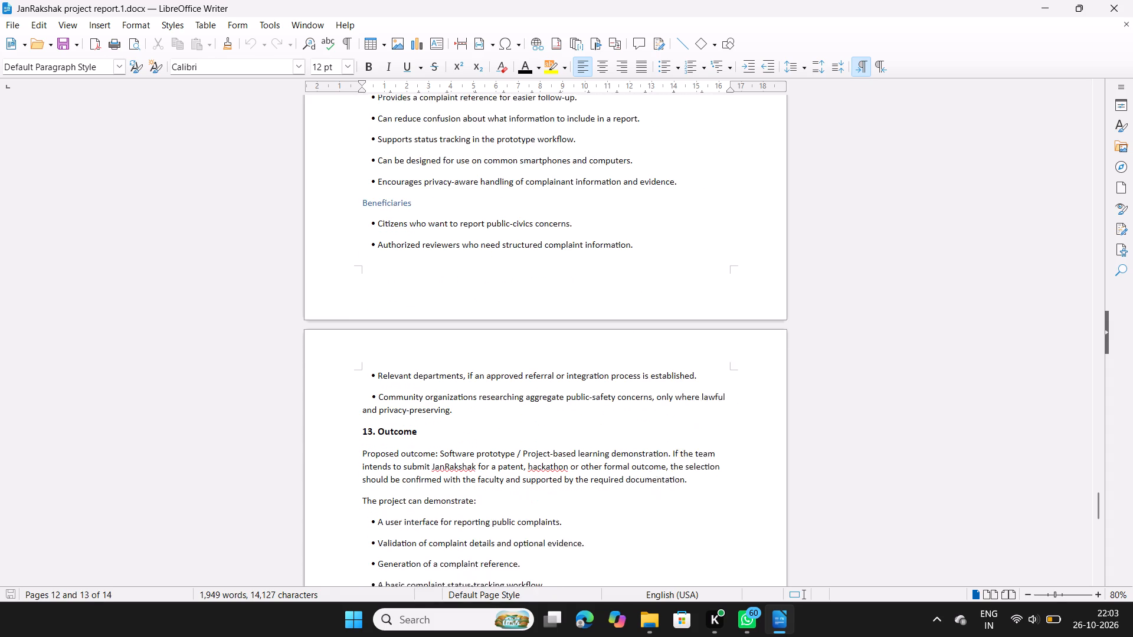
{"action": "scroll", "coordinate": [489, 365], "scroll_direction": "down", "scroll_amount": 4}
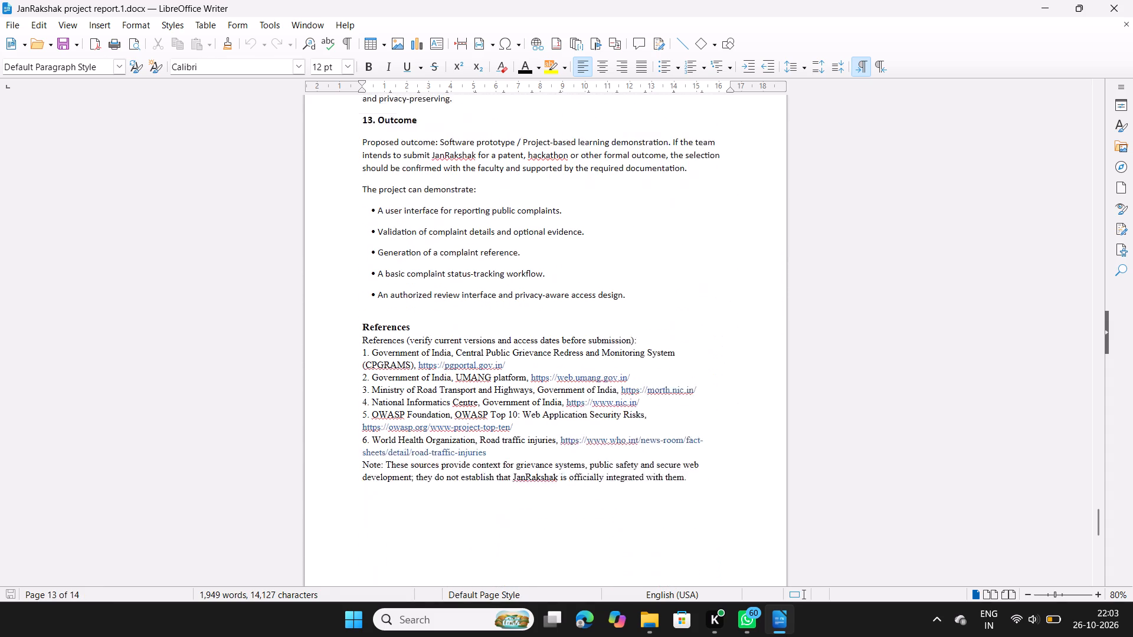
{"action": "scroll", "coordinate": [489, 365], "scroll_direction": "down", "scroll_amount": 1}
{"action": "scroll", "coordinate": [489, 365], "scroll_direction": "up", "scroll_amount": 1}
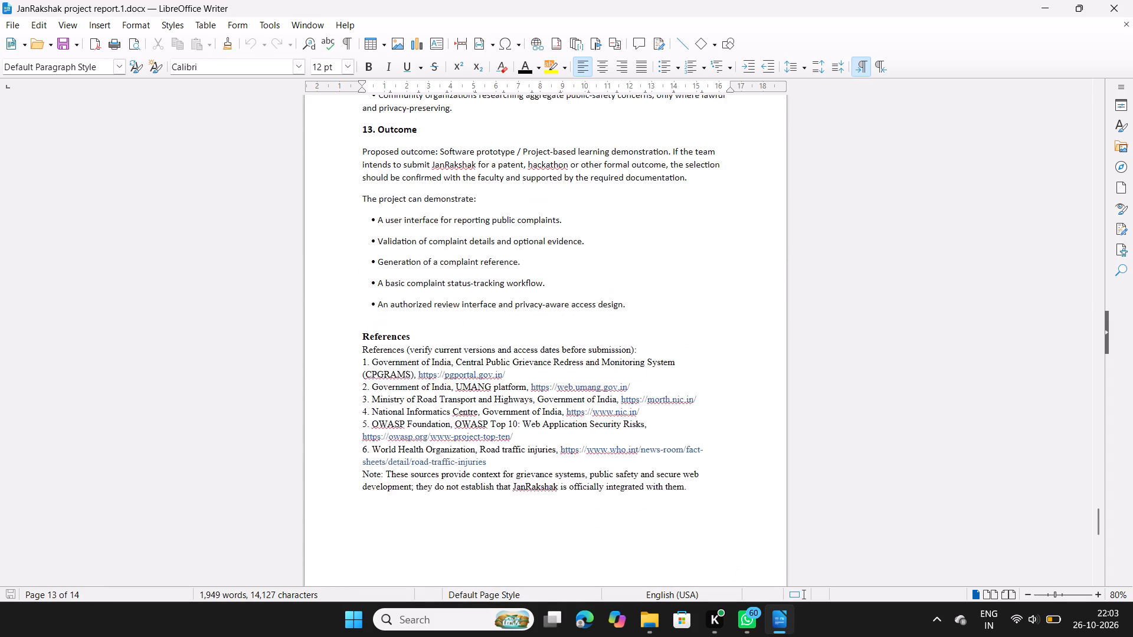
{"action": "scroll", "coordinate": [489, 365], "scroll_direction": "up", "scroll_amount": 2}
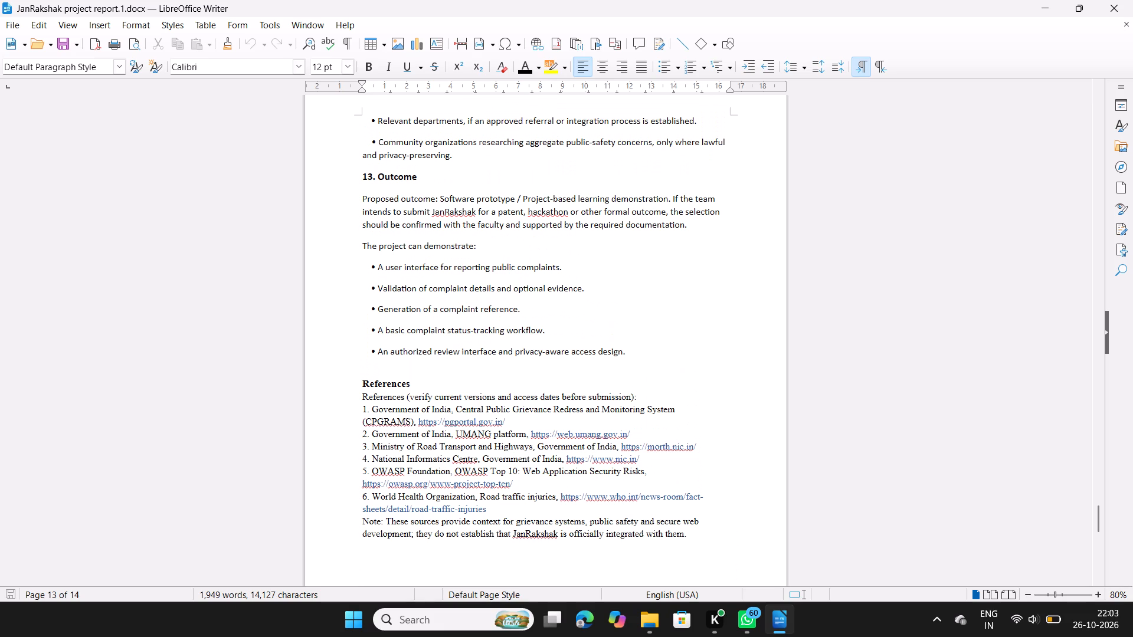
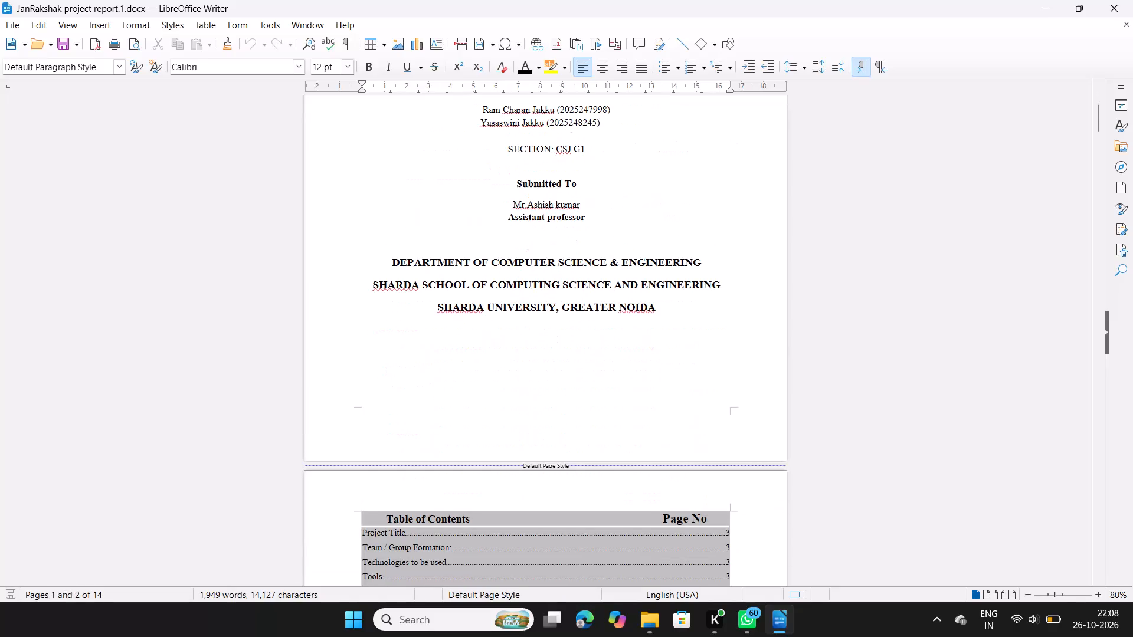
Re-read the Project Title, Team/Group Formation and Technologies to be used sections of the report.
{"action": "scroll", "coordinate": [489, 365], "scroll_direction": "down", "scroll_amount": 7}
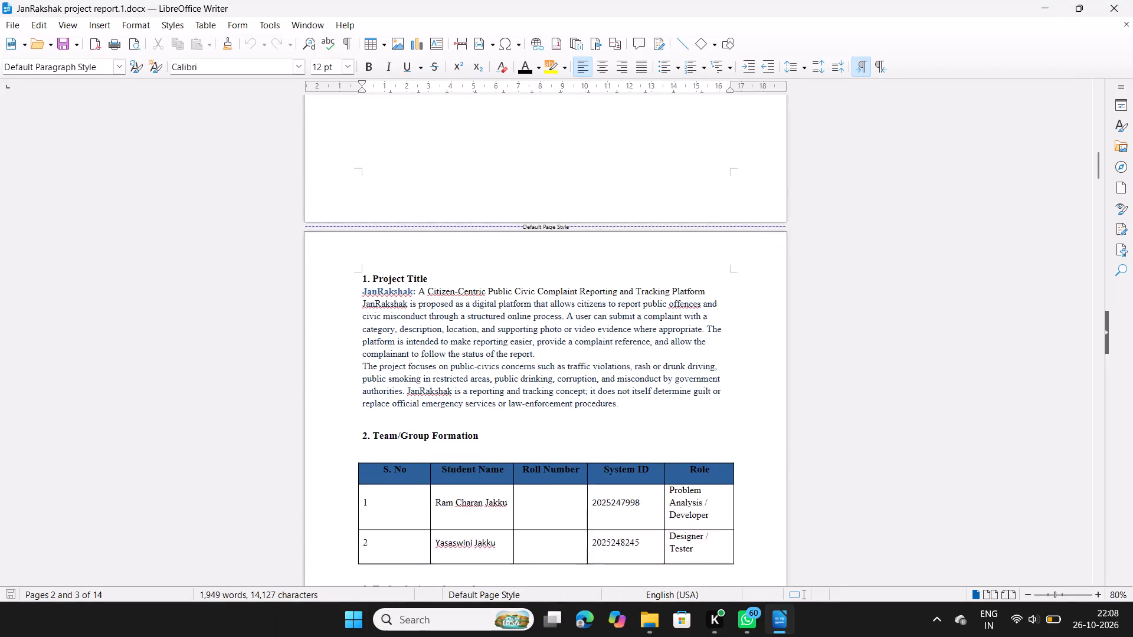
{"action": "scroll", "coordinate": [489, 365], "scroll_direction": "down", "scroll_amount": 4}
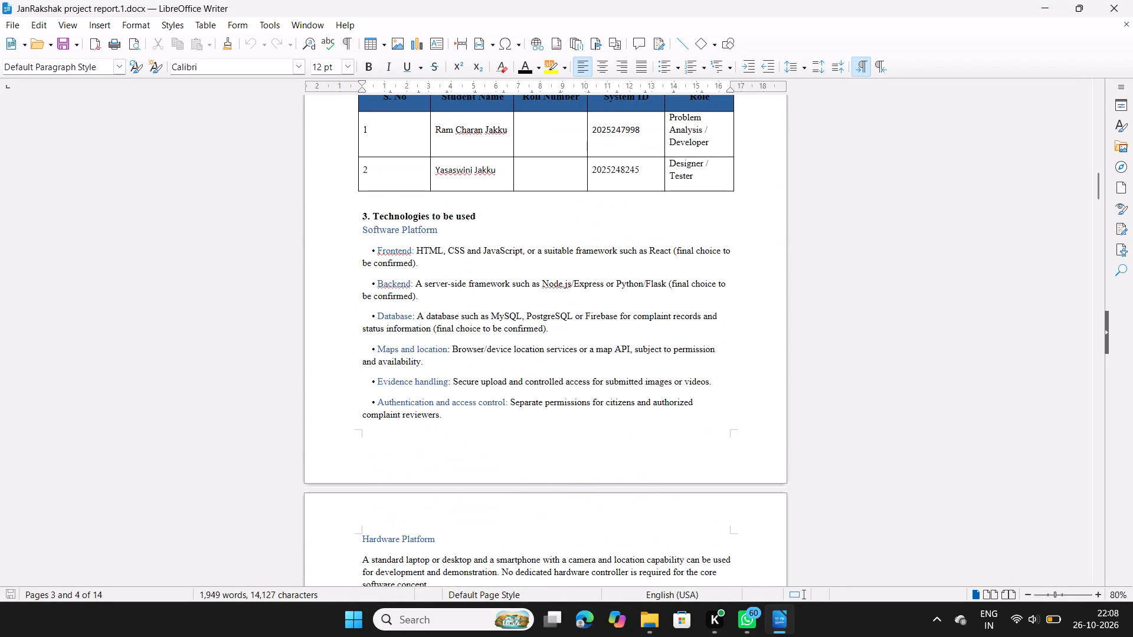
{"action": "scroll", "coordinate": [489, 365], "scroll_direction": "up", "scroll_amount": 1}
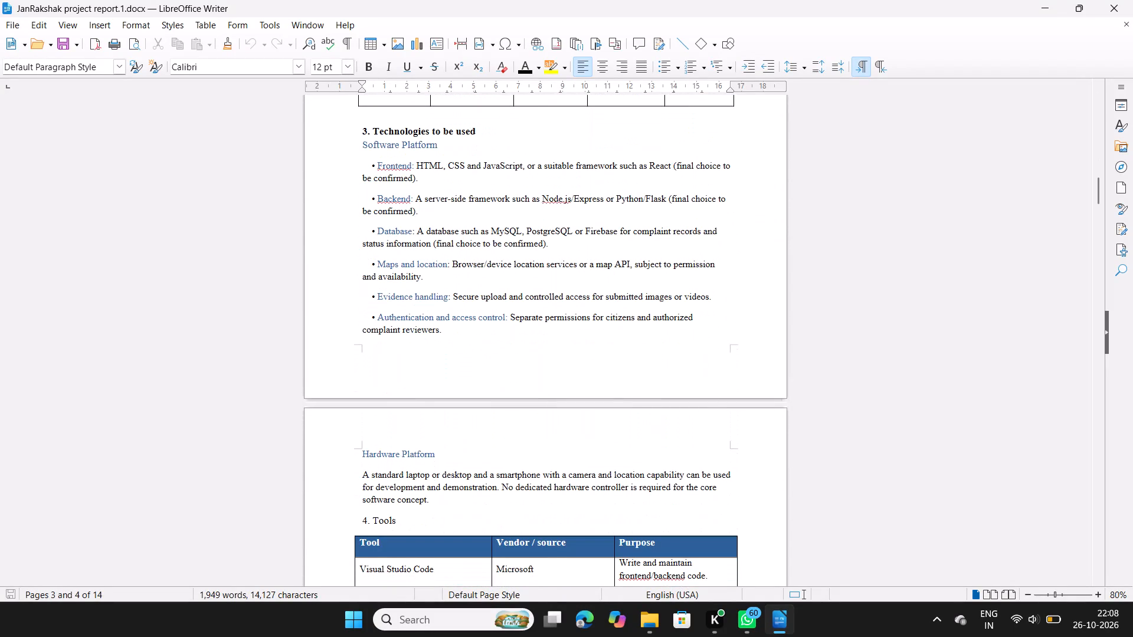
{"action": "scroll", "coordinate": [489, 365], "scroll_direction": "up", "scroll_amount": 2}
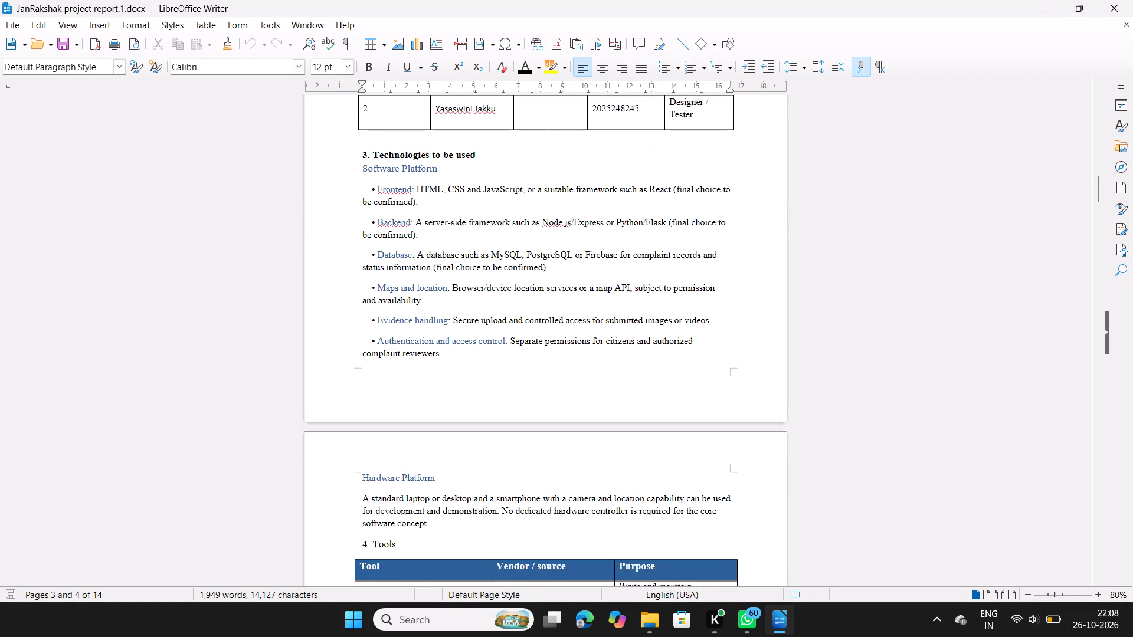
{"action": "scroll", "coordinate": [489, 365], "scroll_direction": "up", "scroll_amount": 1}
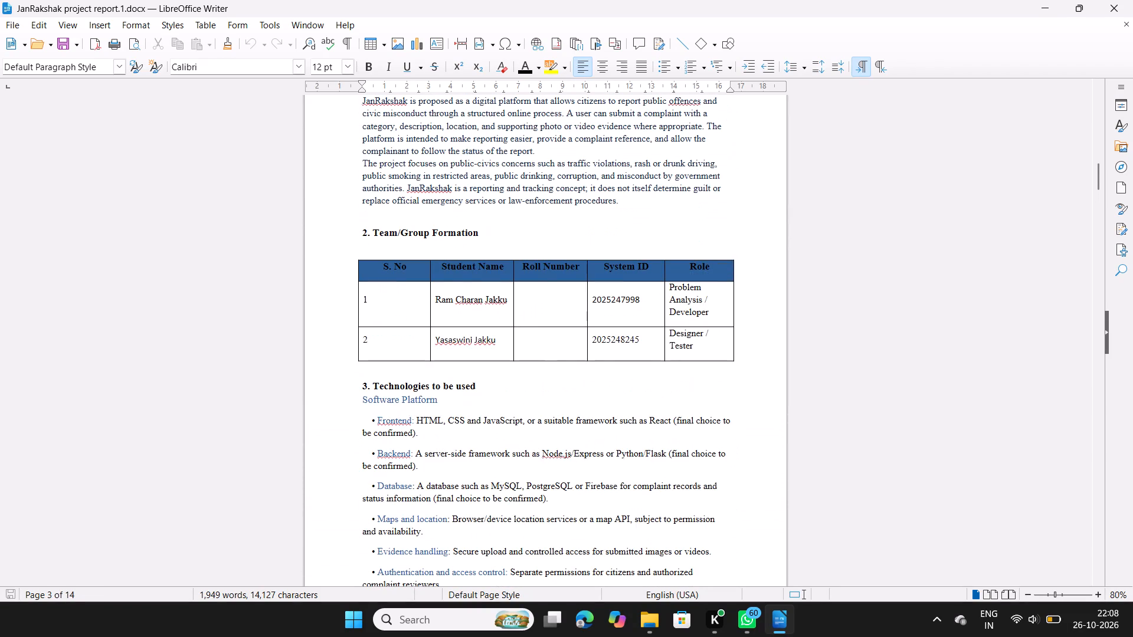
{"action": "scroll", "coordinate": [489, 365], "scroll_direction": "down", "scroll_amount": 1}
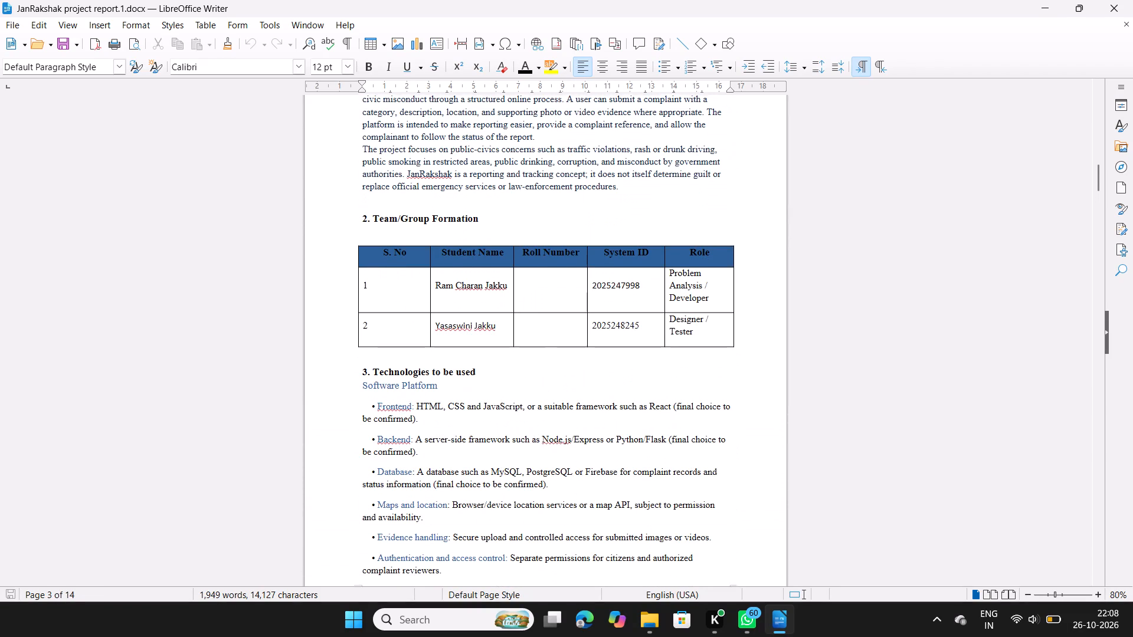
{"action": "scroll", "coordinate": [489, 365], "scroll_direction": "down", "scroll_amount": 1}
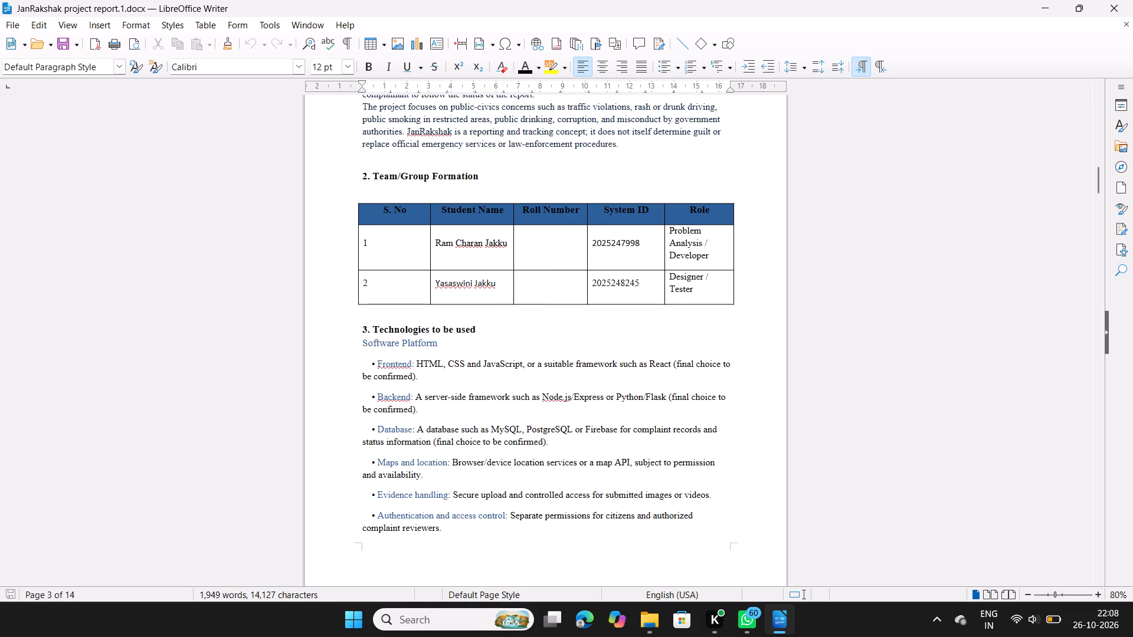
{"action": "scroll", "coordinate": [489, 365], "scroll_direction": "down", "scroll_amount": 1}
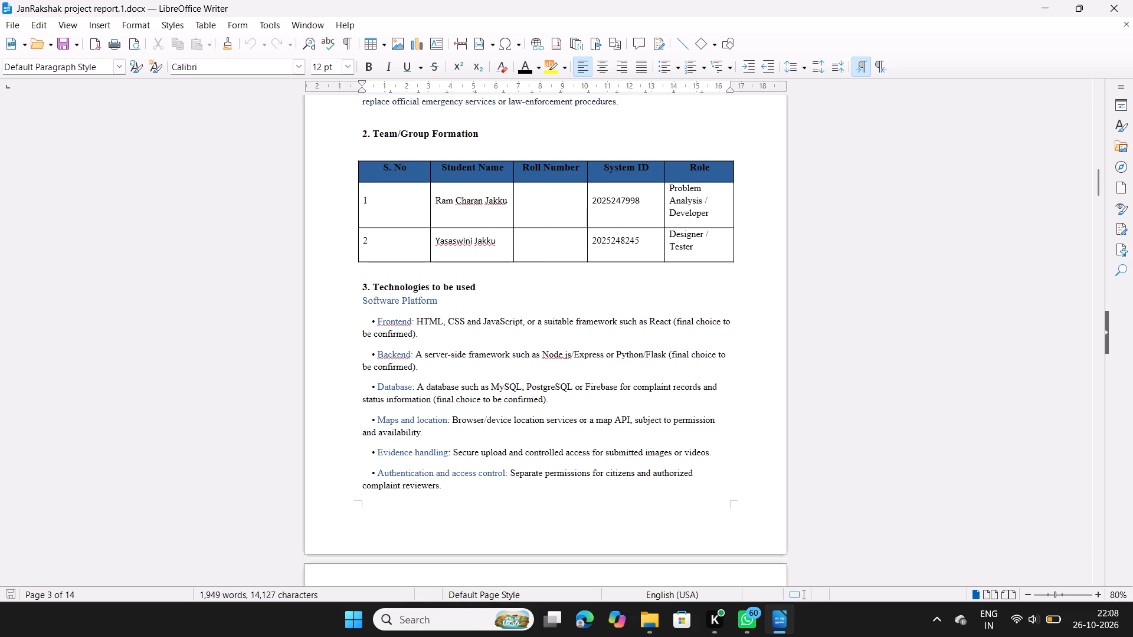
{"action": "scroll", "coordinate": [489, 365], "scroll_direction": "down", "scroll_amount": 1}
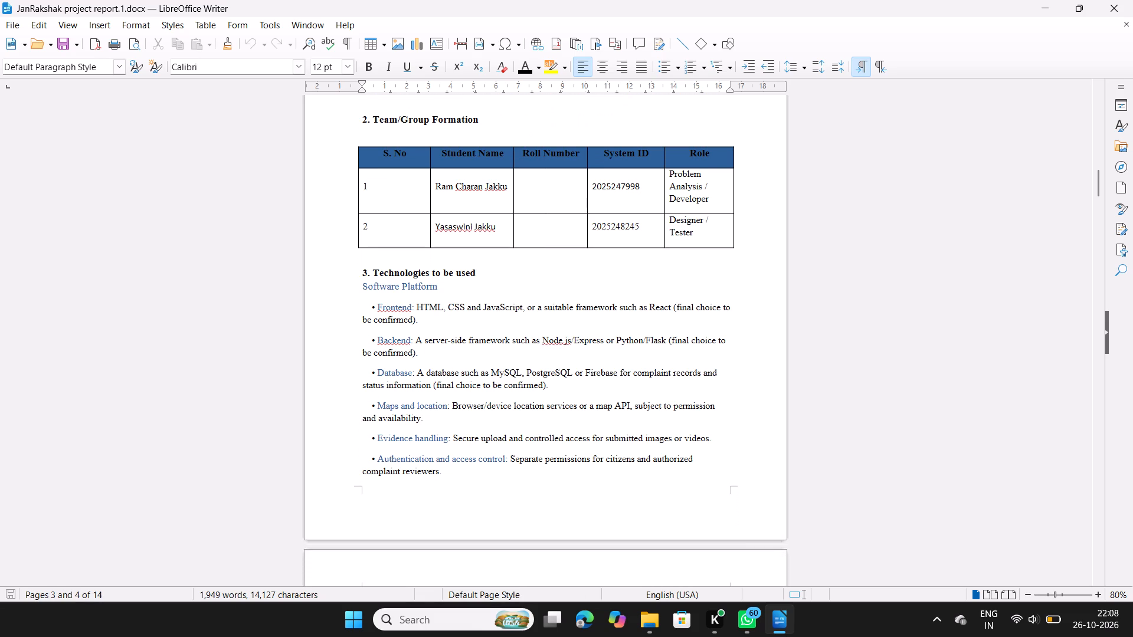
{"action": "scroll", "coordinate": [489, 365], "scroll_direction": "down", "scroll_amount": 1}
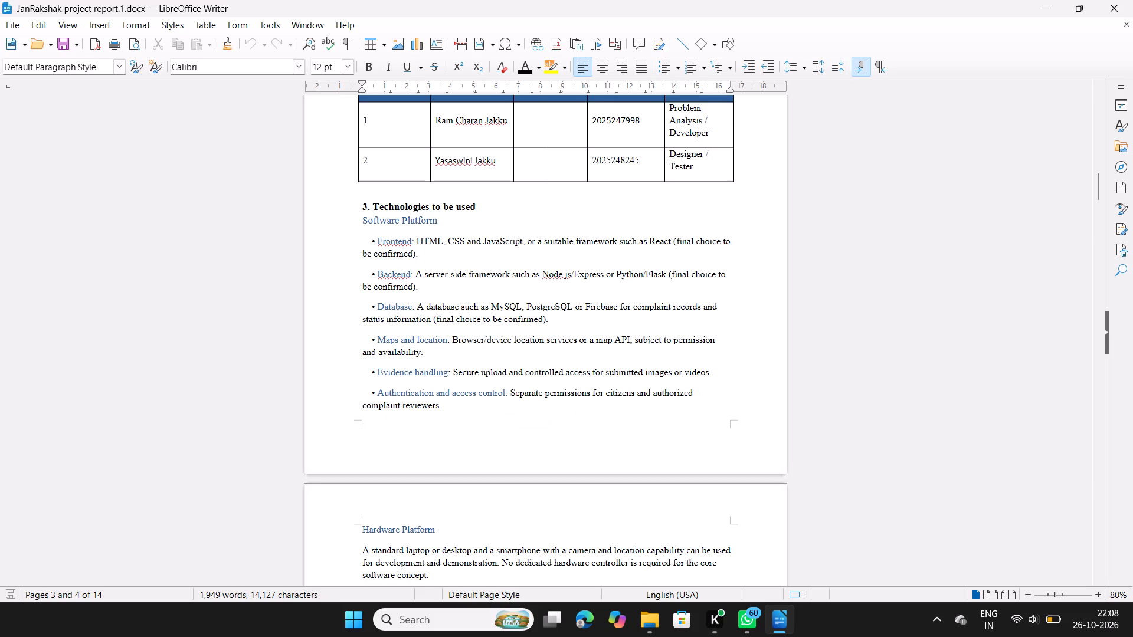
{"action": "scroll", "coordinate": [489, 365], "scroll_direction": "down", "scroll_amount": 2}
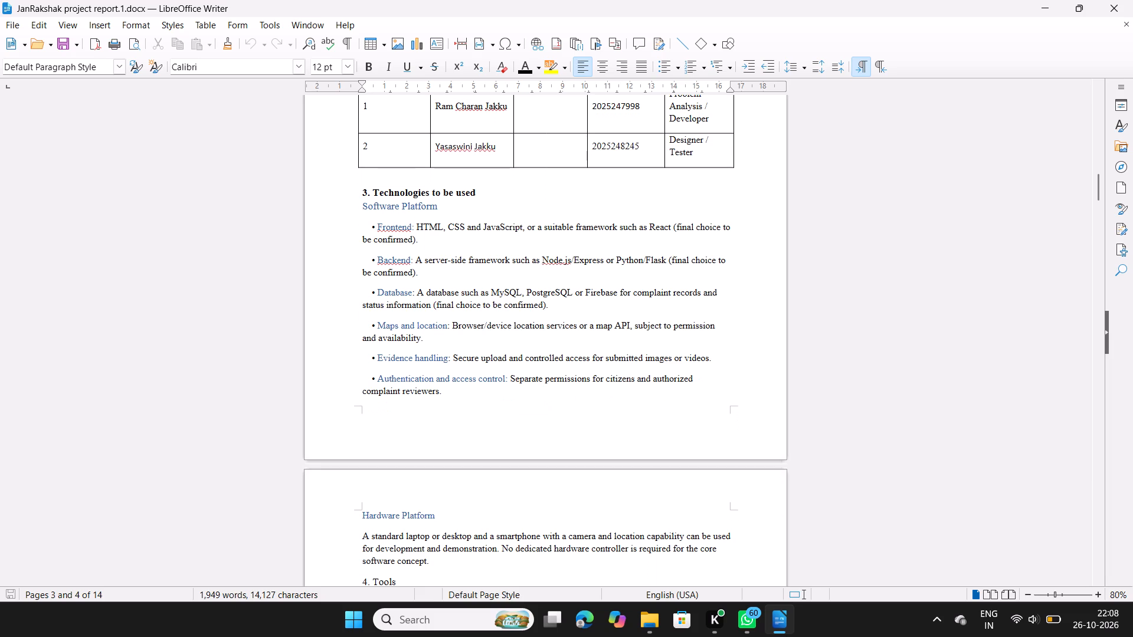
{"action": "scroll", "coordinate": [489, 365], "scroll_direction": "down", "scroll_amount": 1}
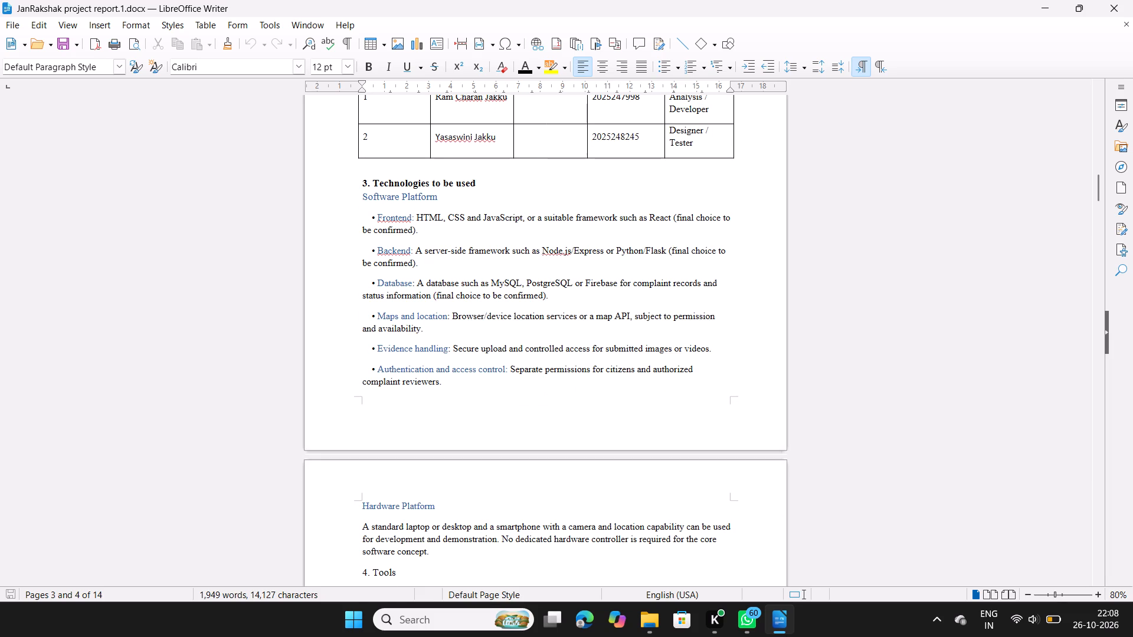
{"action": "scroll", "coordinate": [489, 365], "scroll_direction": "down", "scroll_amount": 1}
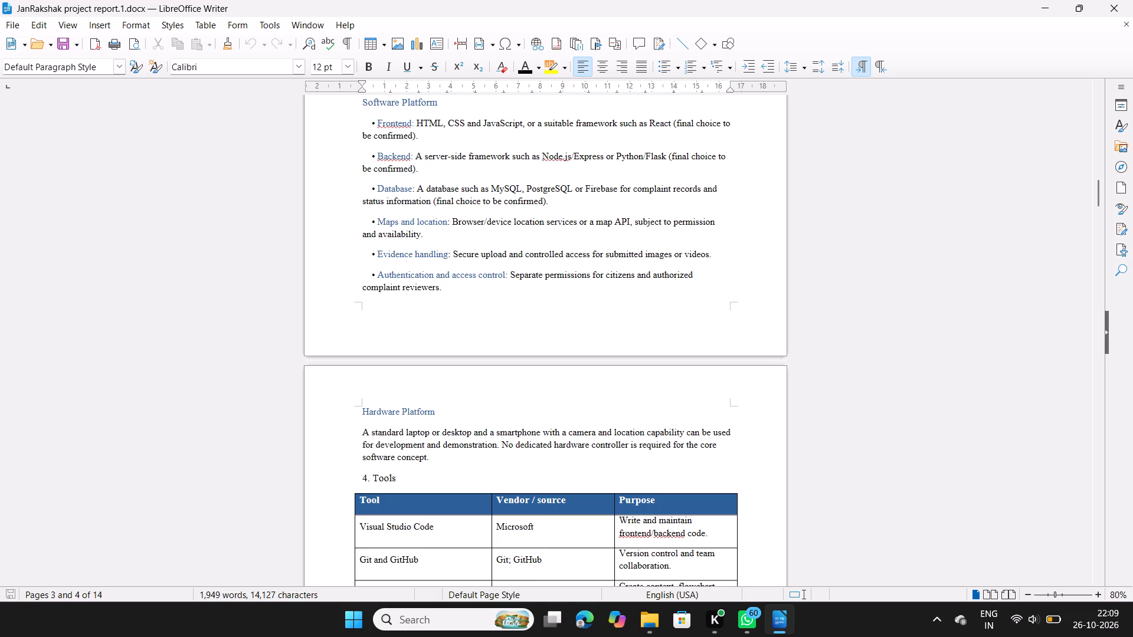
Skim the report from the Tools table through the Project Description and module sections to the end of the Proposed Algorithm steps.
{"action": "scroll", "coordinate": [489, 365], "scroll_direction": "down", "scroll_amount": 4}
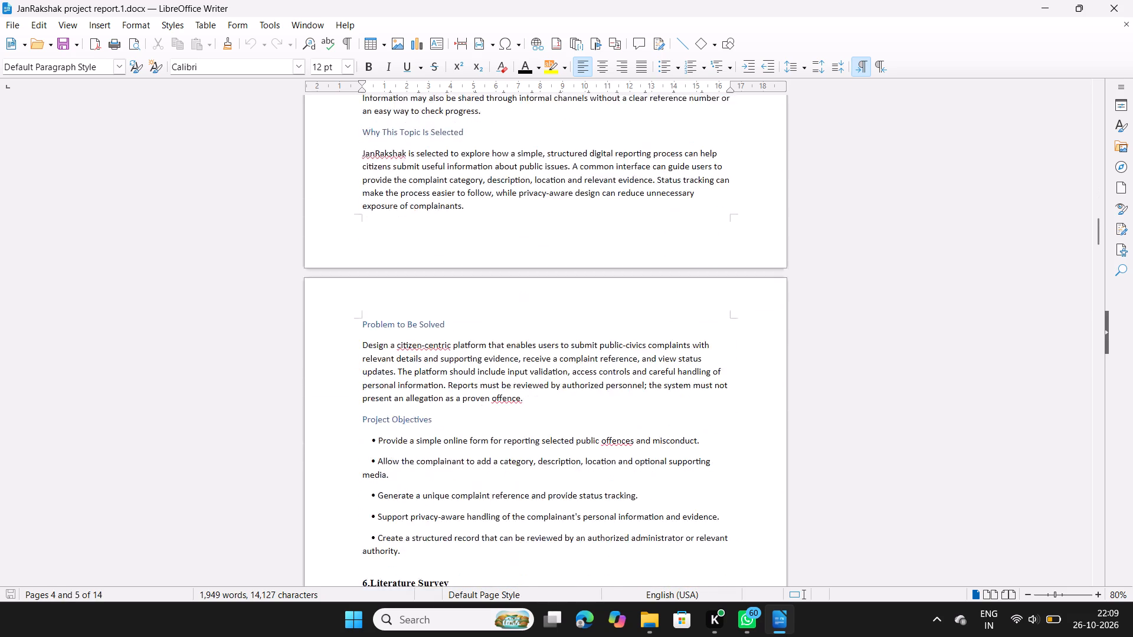
{"action": "scroll", "coordinate": [489, 365], "scroll_direction": "down", "scroll_amount": 6}
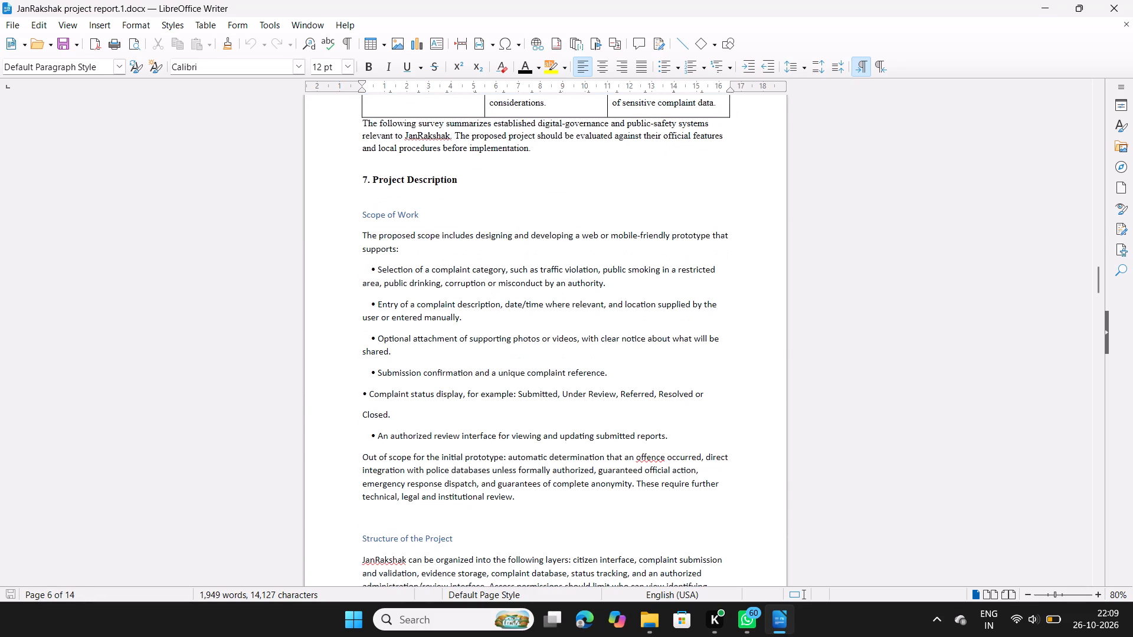
{"action": "scroll", "coordinate": [489, 365], "scroll_direction": "down", "scroll_amount": 4}
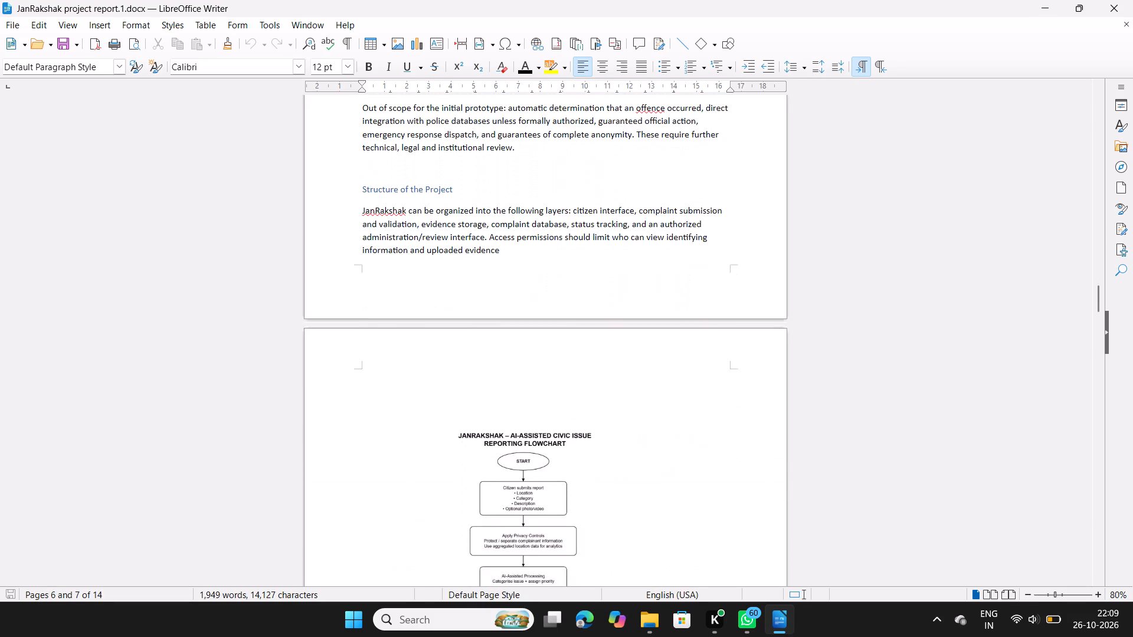
{"action": "scroll", "coordinate": [489, 365], "scroll_direction": "down", "scroll_amount": 15}
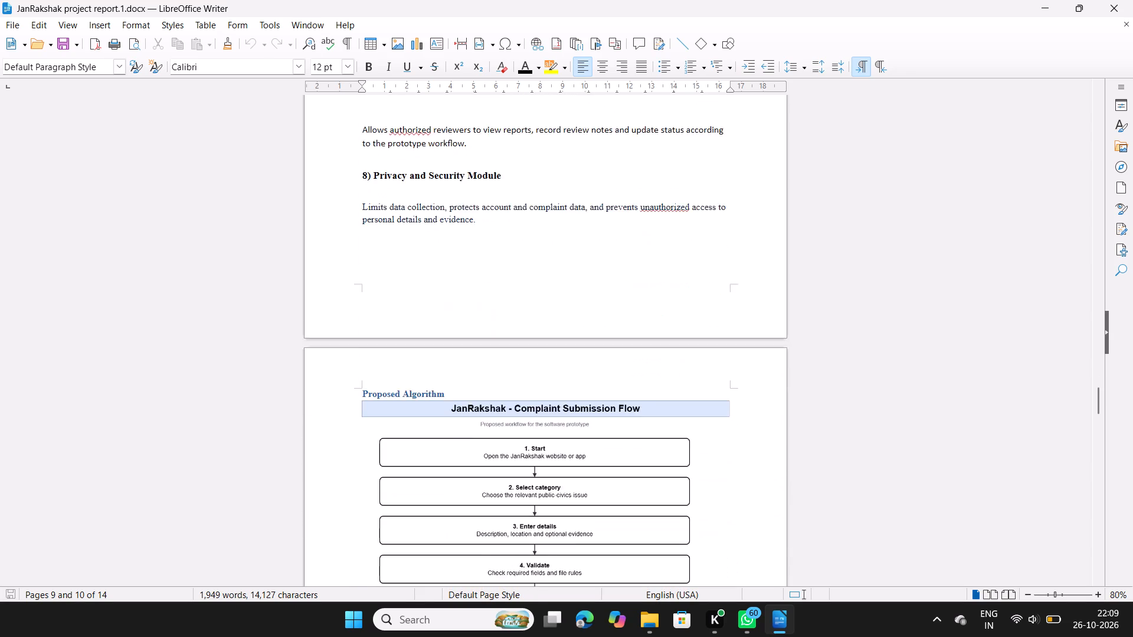
{"action": "scroll", "coordinate": [489, 365], "scroll_direction": "down", "scroll_amount": 5}
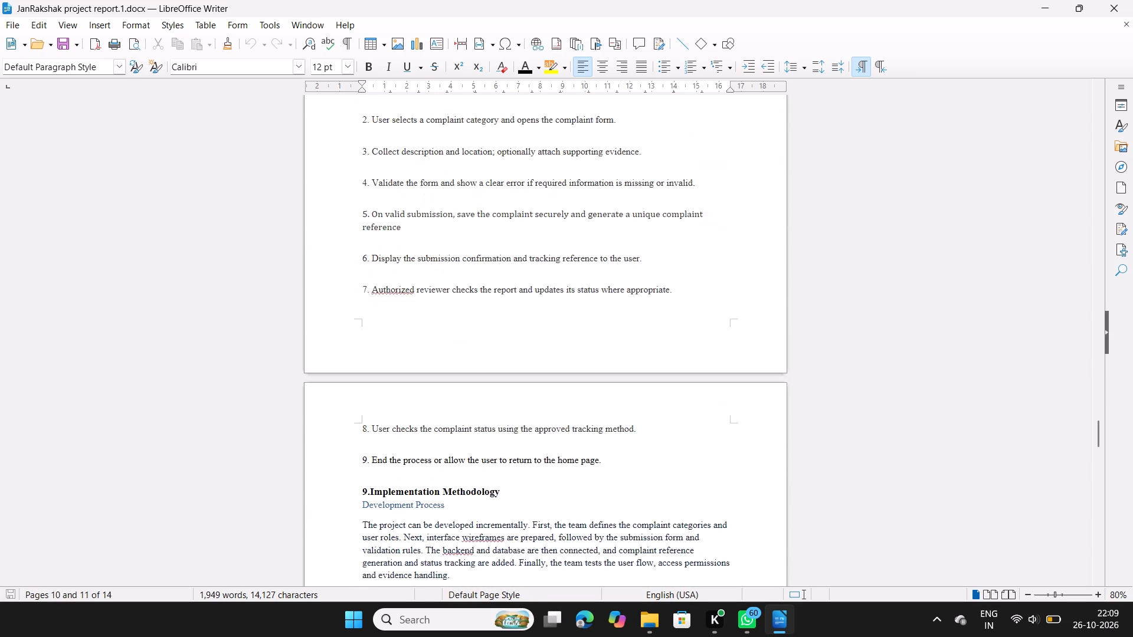
Delete the body paragraph under Development Process in the Implementation Methodology section, keeping its heading.
{"action": "scroll", "coordinate": [489, 365], "scroll_direction": "down", "scroll_amount": 1}
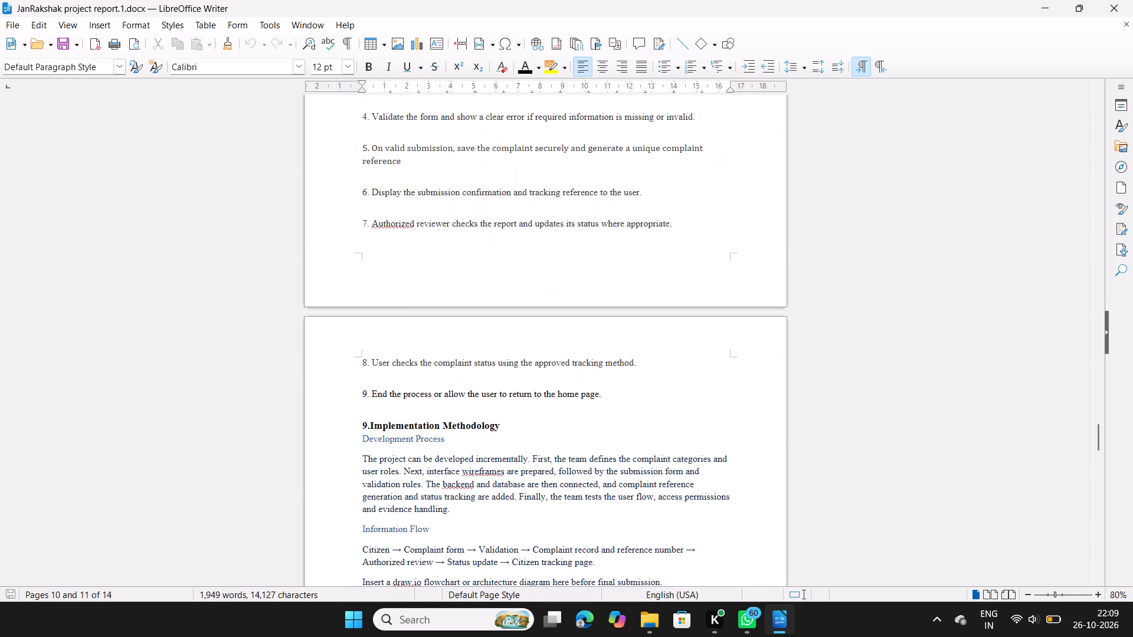
{"action": "scroll", "coordinate": [489, 365], "scroll_direction": "down", "scroll_amount": 1}
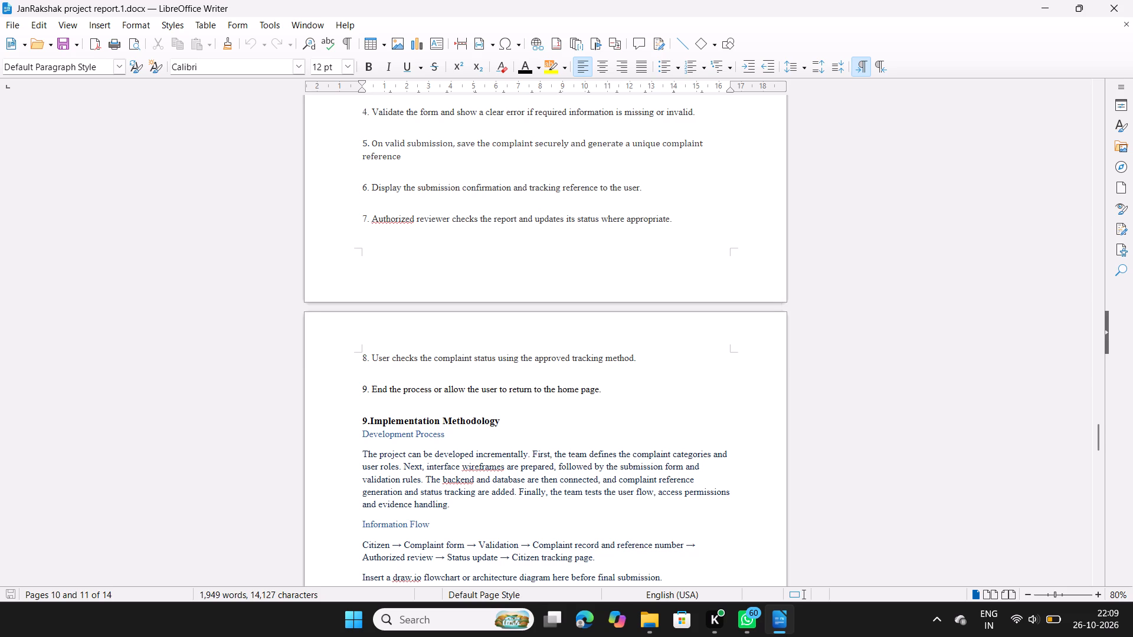
{"action": "scroll", "coordinate": [417, 517], "scroll_direction": "down", "scroll_amount": 1}
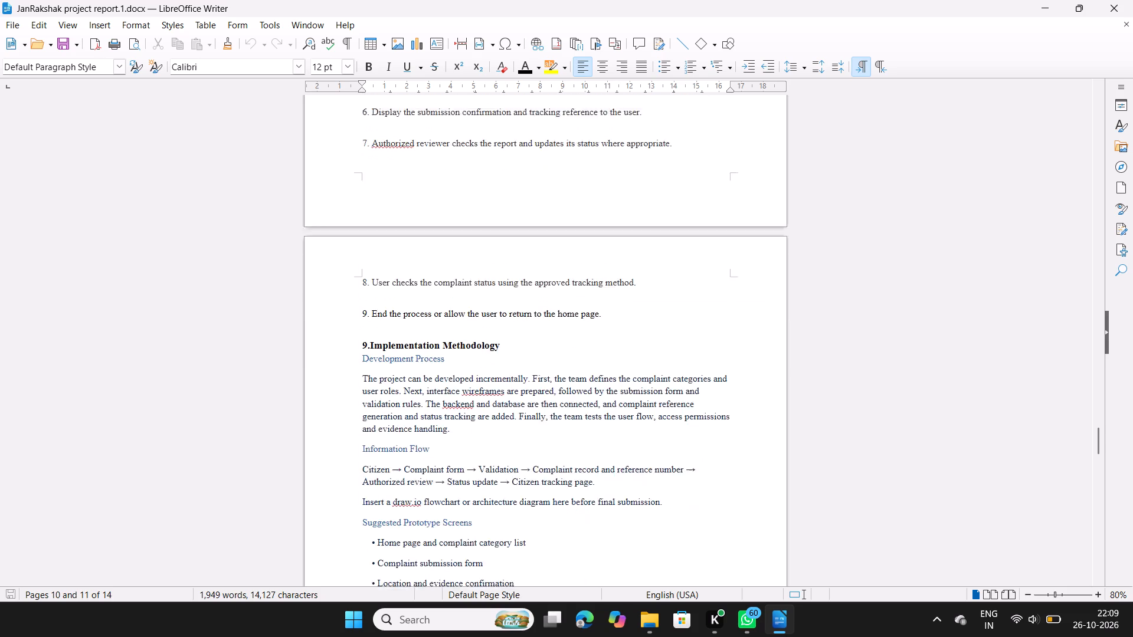
{"action": "scroll", "coordinate": [417, 517], "scroll_direction": "down", "scroll_amount": 2}
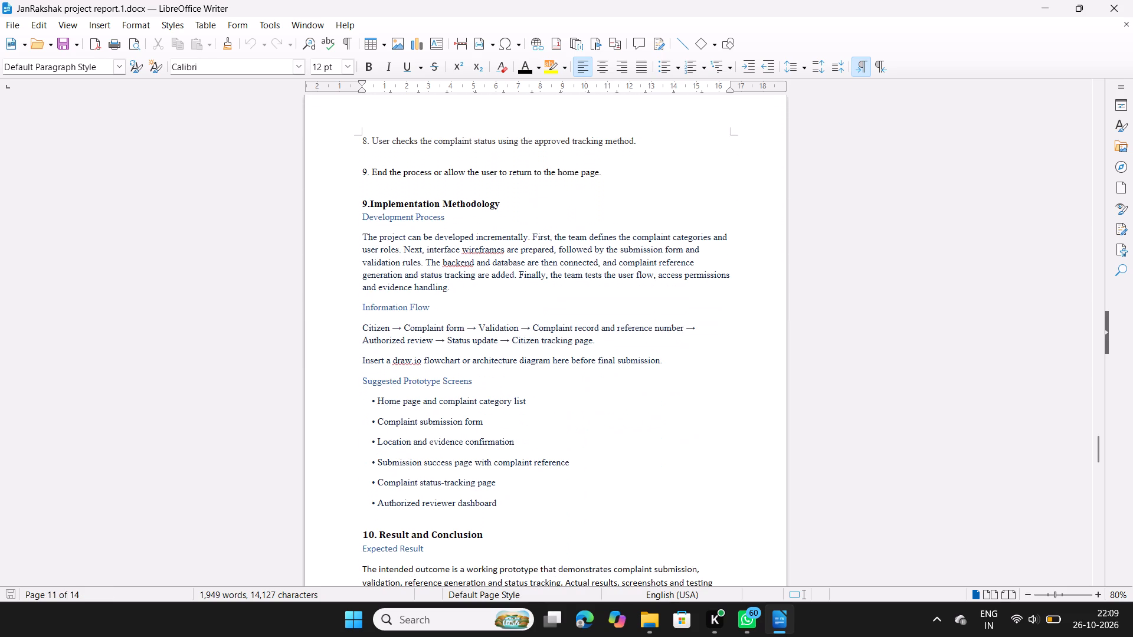
{"action": "scroll", "coordinate": [417, 517], "scroll_direction": "down", "scroll_amount": 1}
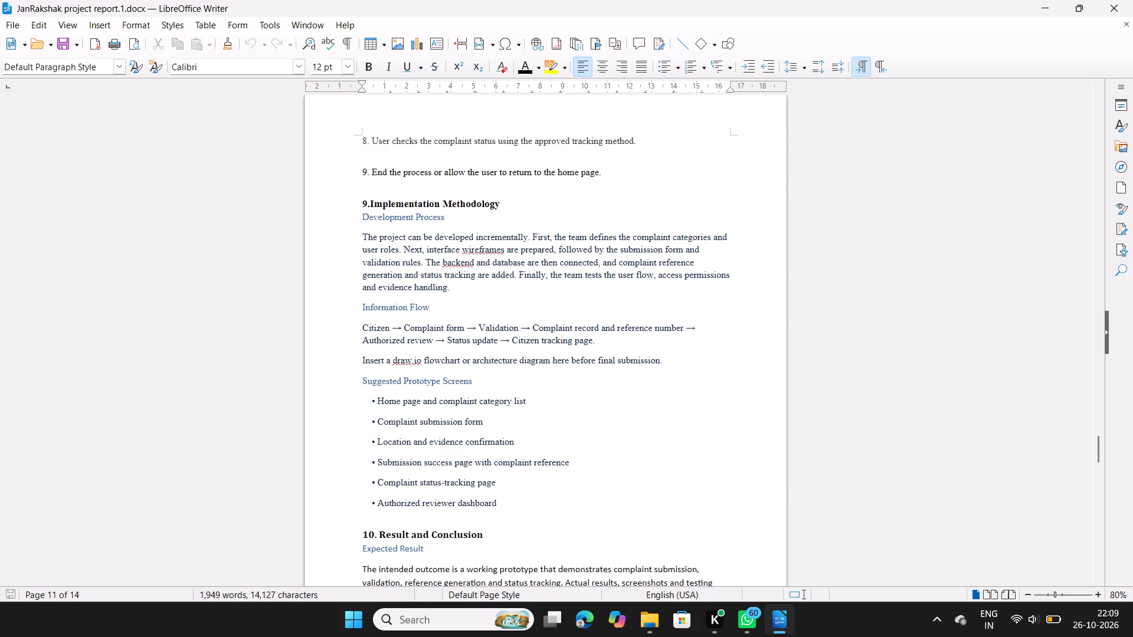
{"action": "scroll", "coordinate": [417, 517], "scroll_direction": "down", "scroll_amount": 2}
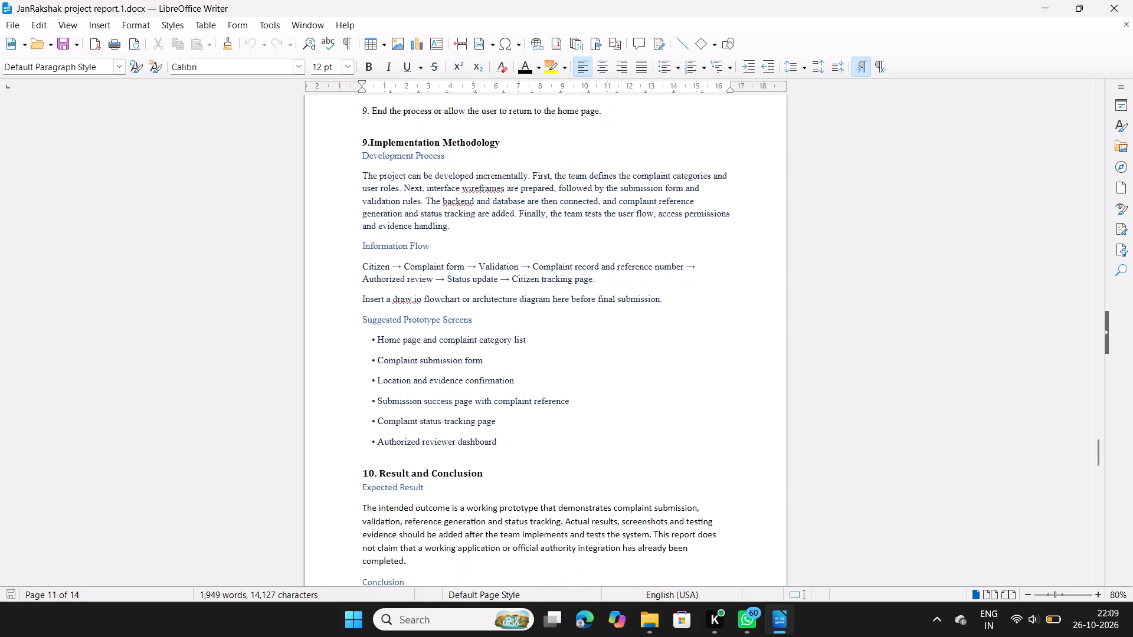
{"action": "scroll", "coordinate": [417, 517], "scroll_direction": "up", "scroll_amount": 2}
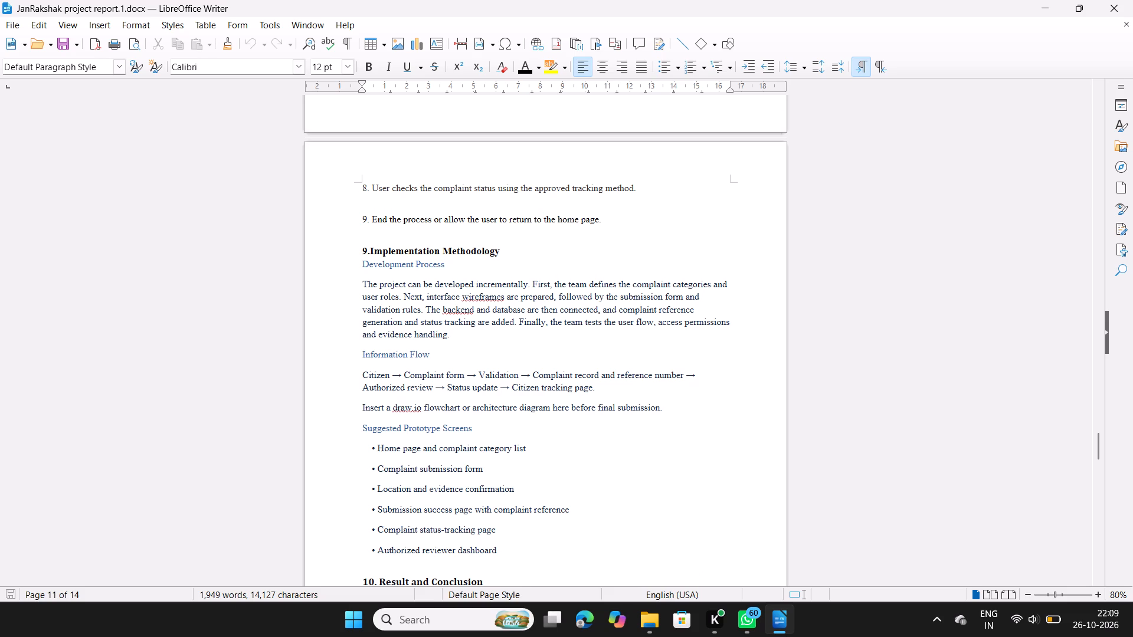
{"action": "left_click_drag", "start_coordinate": [358, 285], "coordinate": [467, 333]}
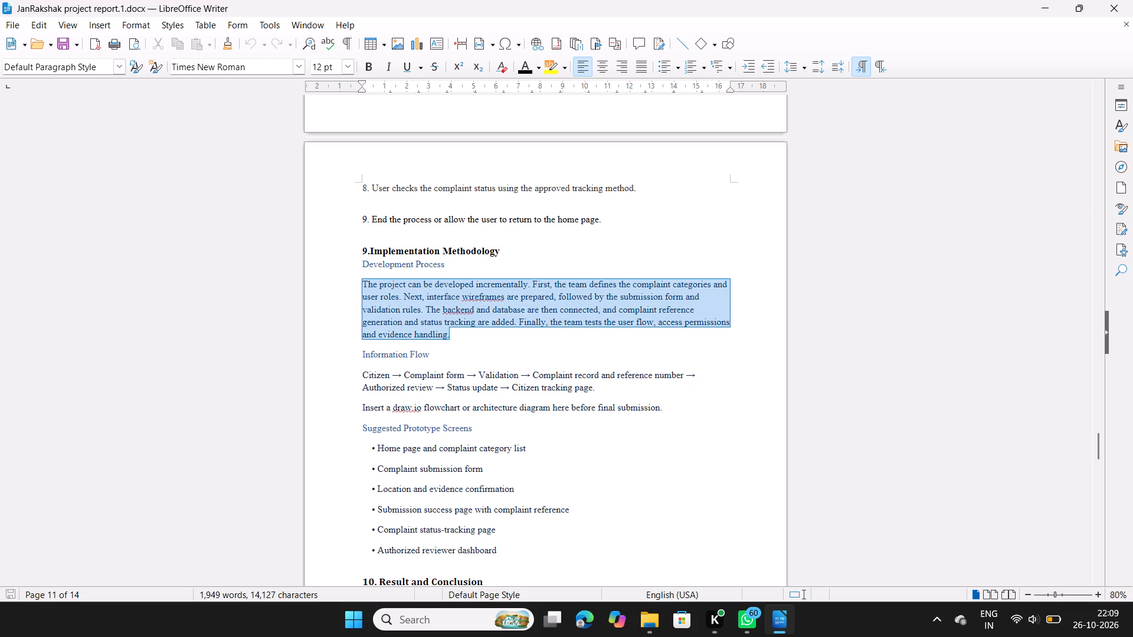
{"action": "key", "text": "BackSpace"}
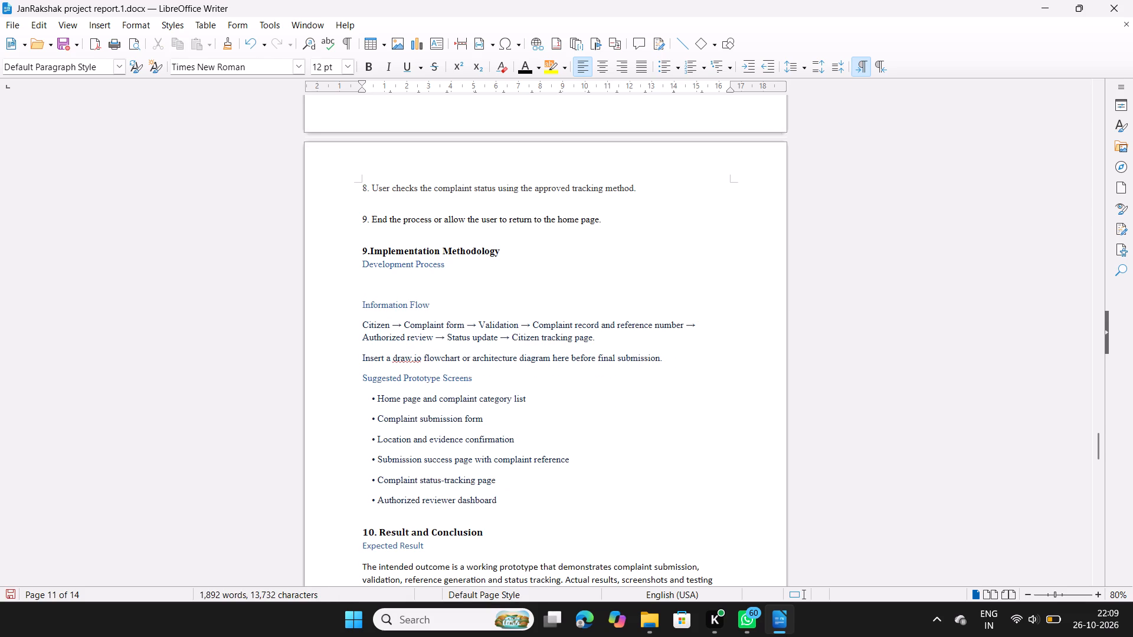
Select all the body text under Information Flow, from the citizen complaint flow through the draw.io diagram note.
{"action": "left_click_drag", "start_coordinate": [356, 318], "coordinate": [572, 360]}
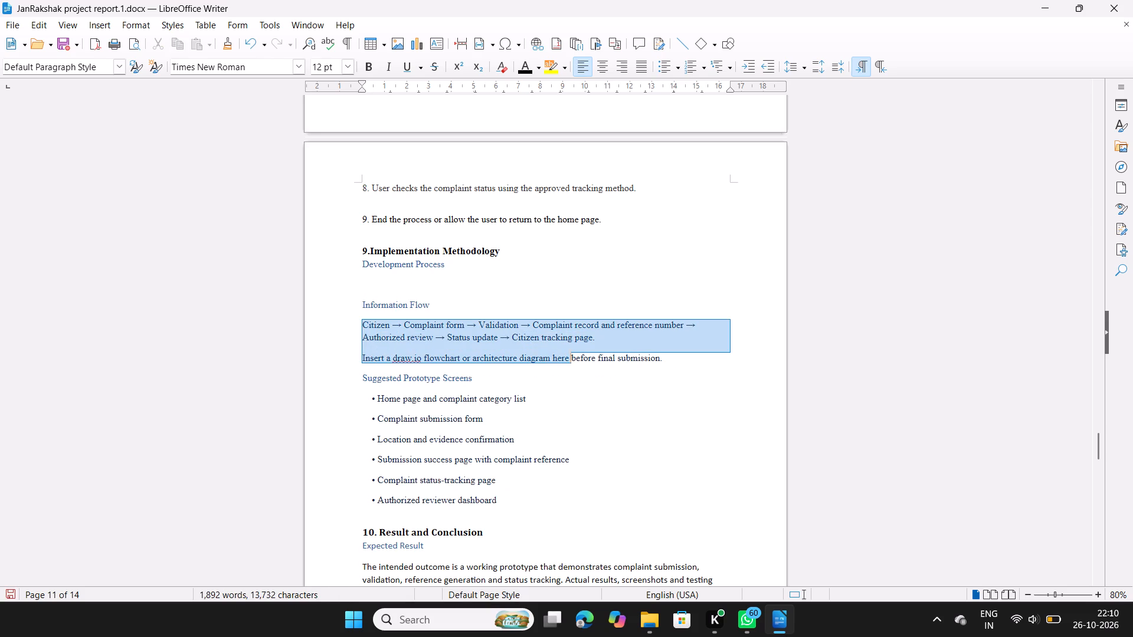
{"action": "left_click_drag", "start_coordinate": [572, 360], "coordinate": [683, 361]}
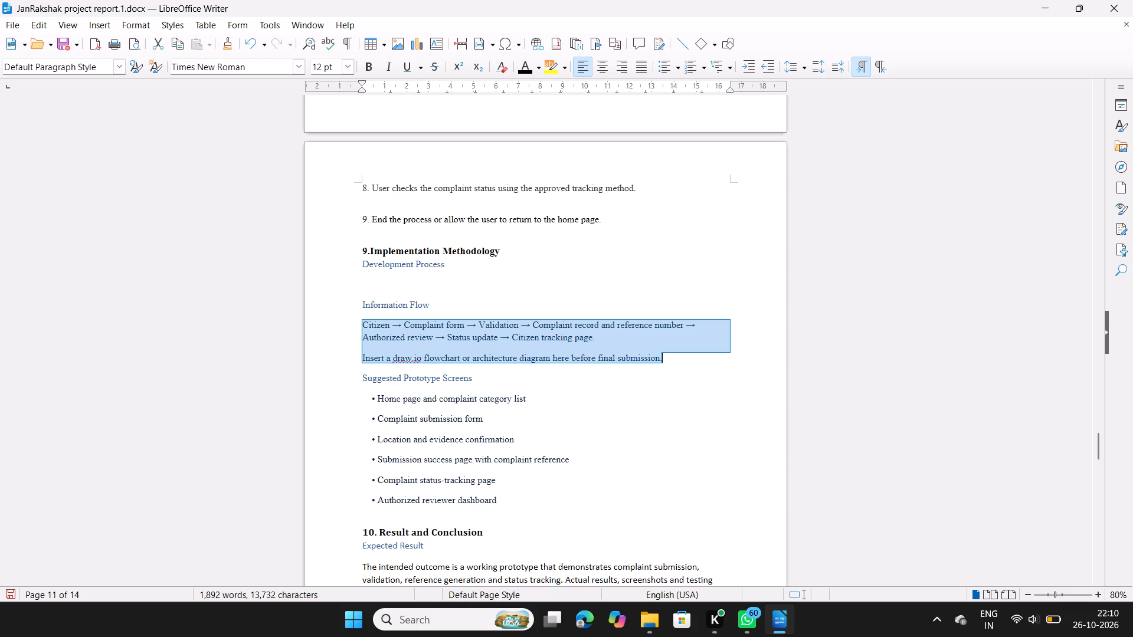
Delete the selected body text under Information Flow, including the draw.io diagram note, keeping the heading.
{"action": "key", "text": "BackSpace"}
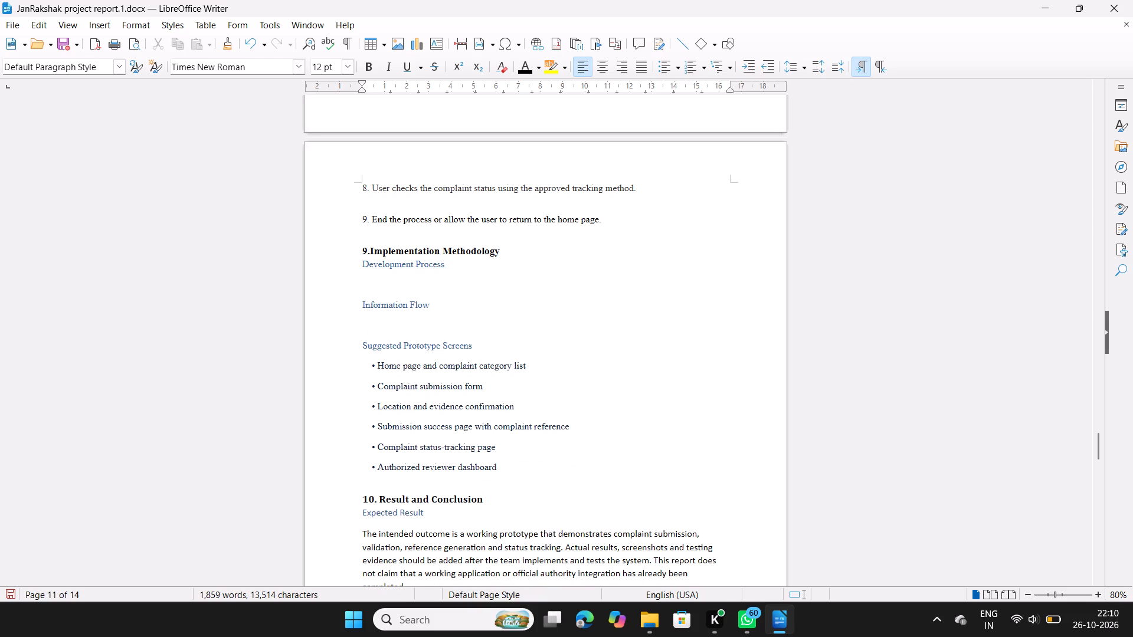
Place the text cursor at the end of the Development Process heading in the Implementation Methodology section.
{"action": "left_click", "coordinate": [454, 266]}
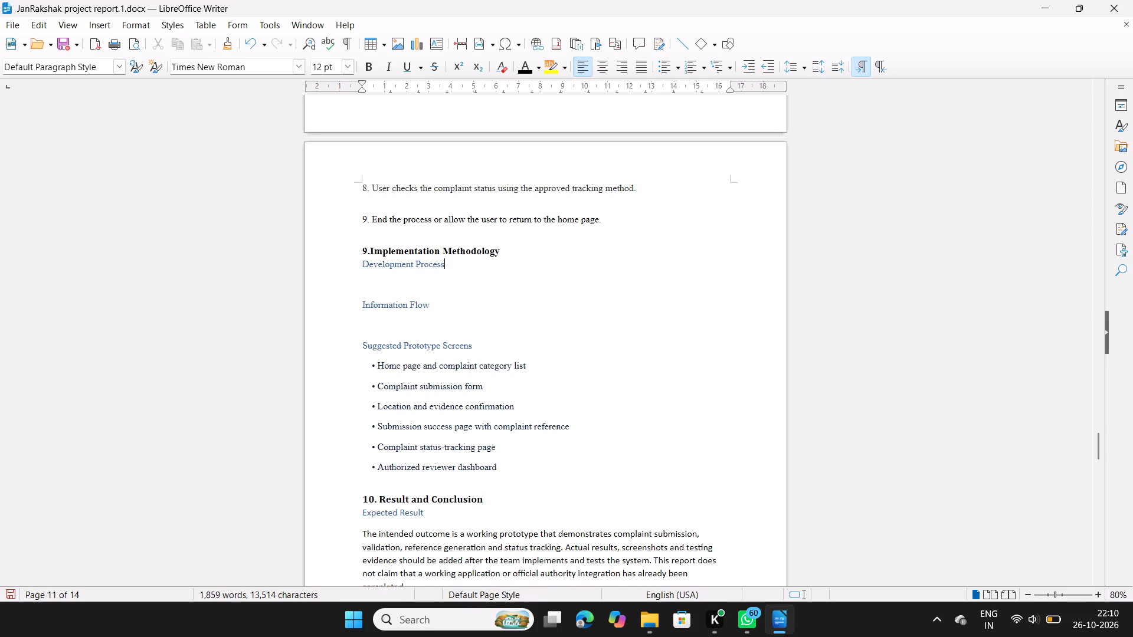
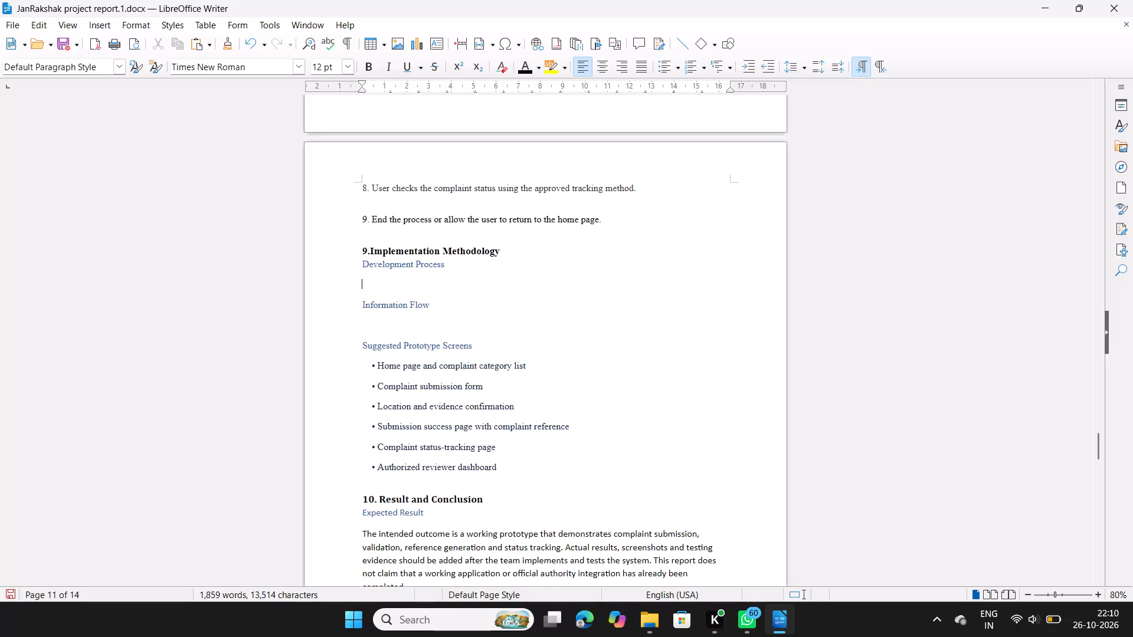
Paste the copied two-paragraph text on incremental development and milestone reviews under the Development Process heading.
{"action": "key", "text": "ctrl+v"}
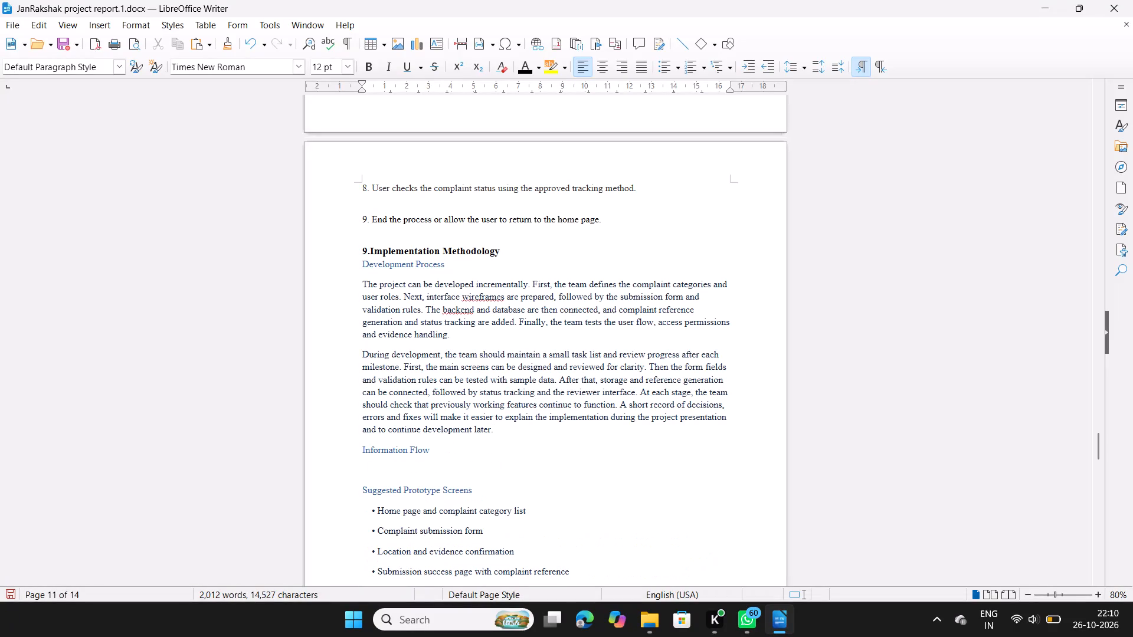
Set the font size of both pasted Development Process paragraphs to 12 pt.
{"action": "left_click_drag", "start_coordinate": [361, 280], "coordinate": [487, 326]}
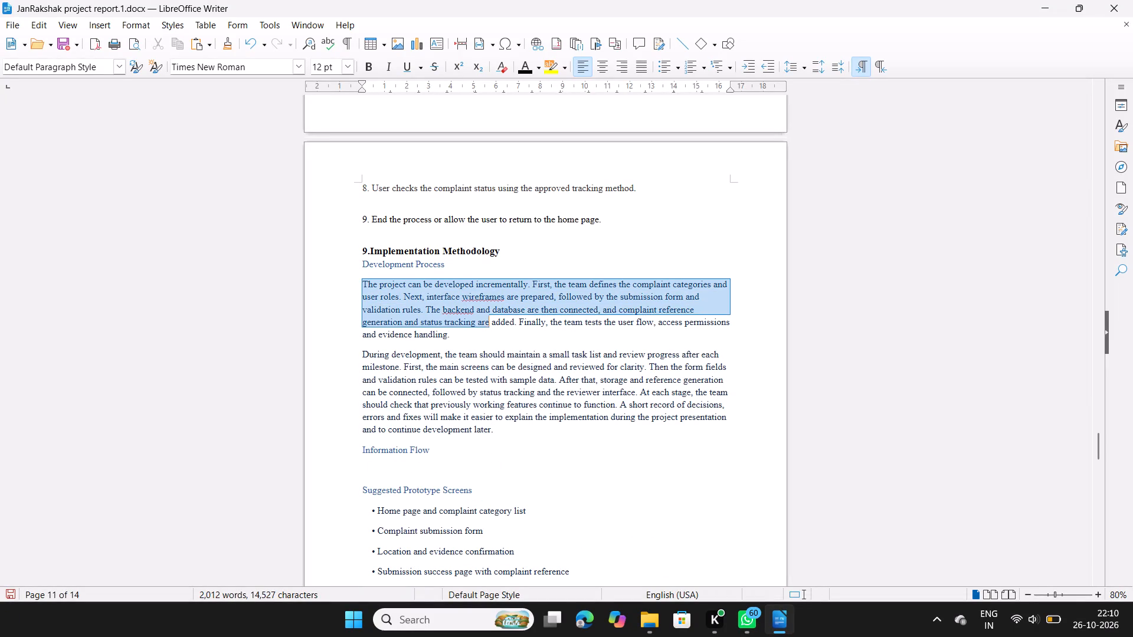
{"action": "left_click_drag", "start_coordinate": [487, 326], "coordinate": [502, 426]}
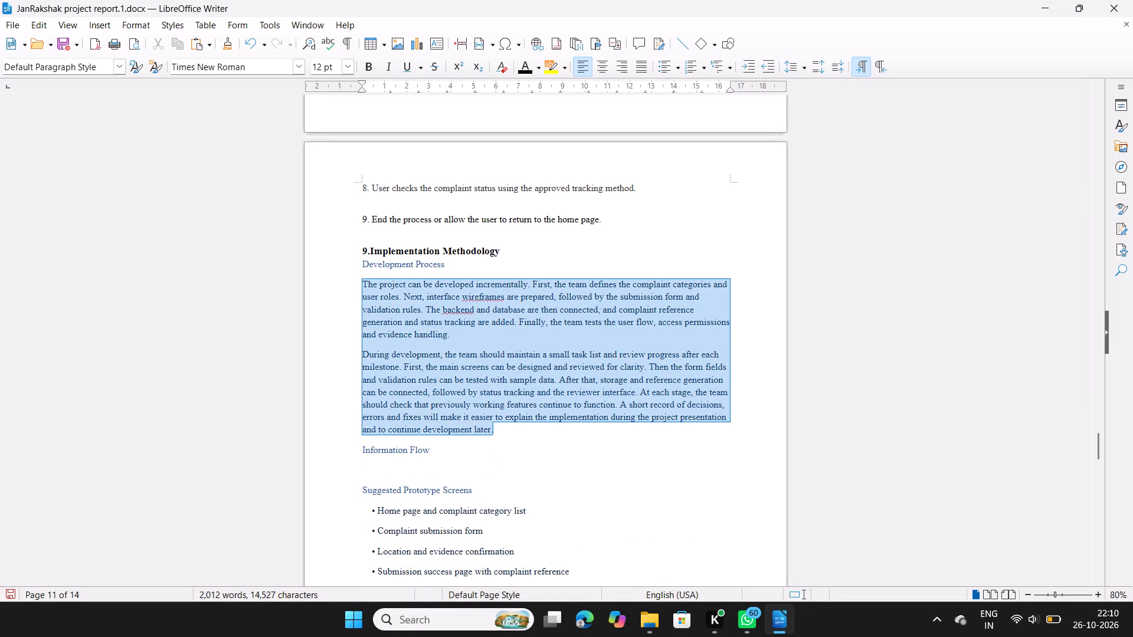
{"action": "left_click", "coordinate": [349, 70]}
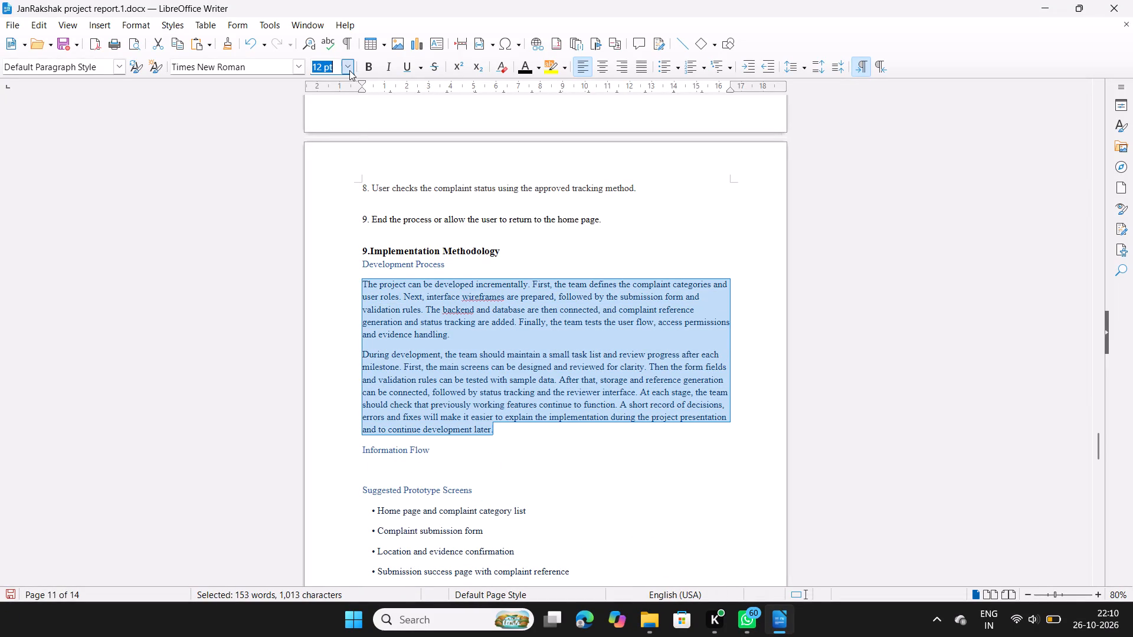
{"action": "left_click", "coordinate": [330, 169]}
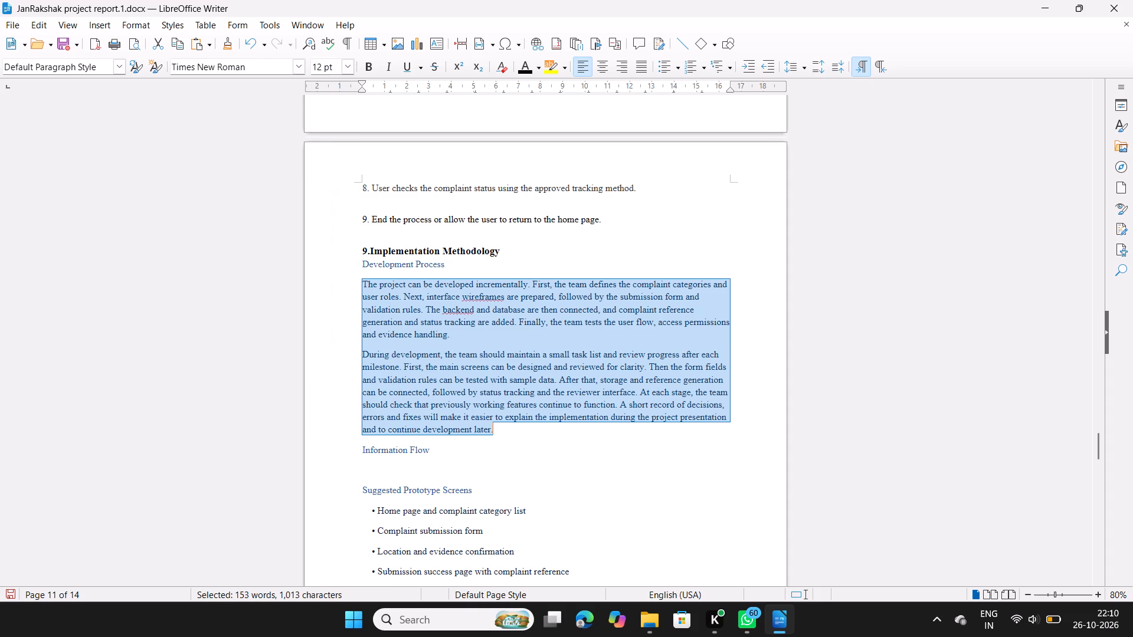
{"action": "left_click", "coordinate": [536, 306]}
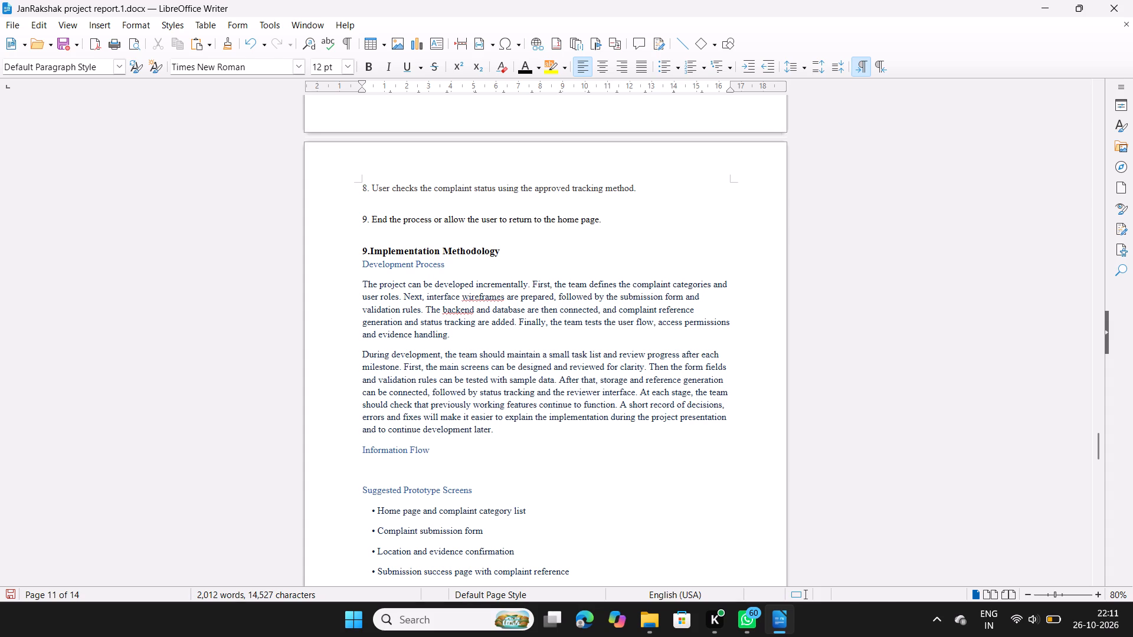
{"action": "scroll", "coordinate": [402, 436], "scroll_direction": "down", "scroll_amount": 1}
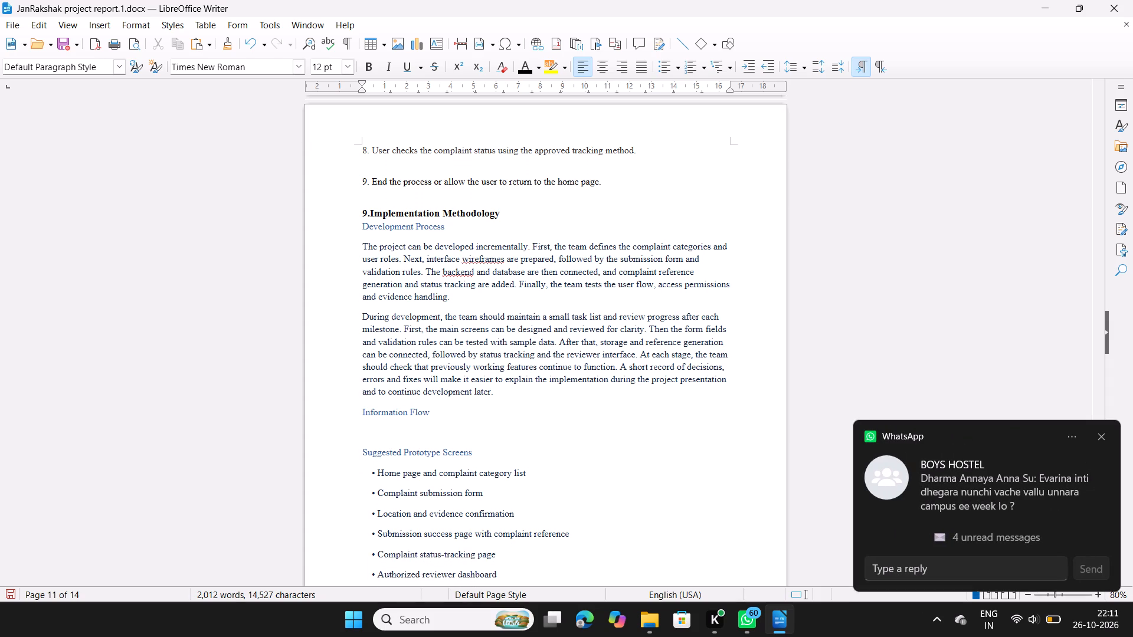
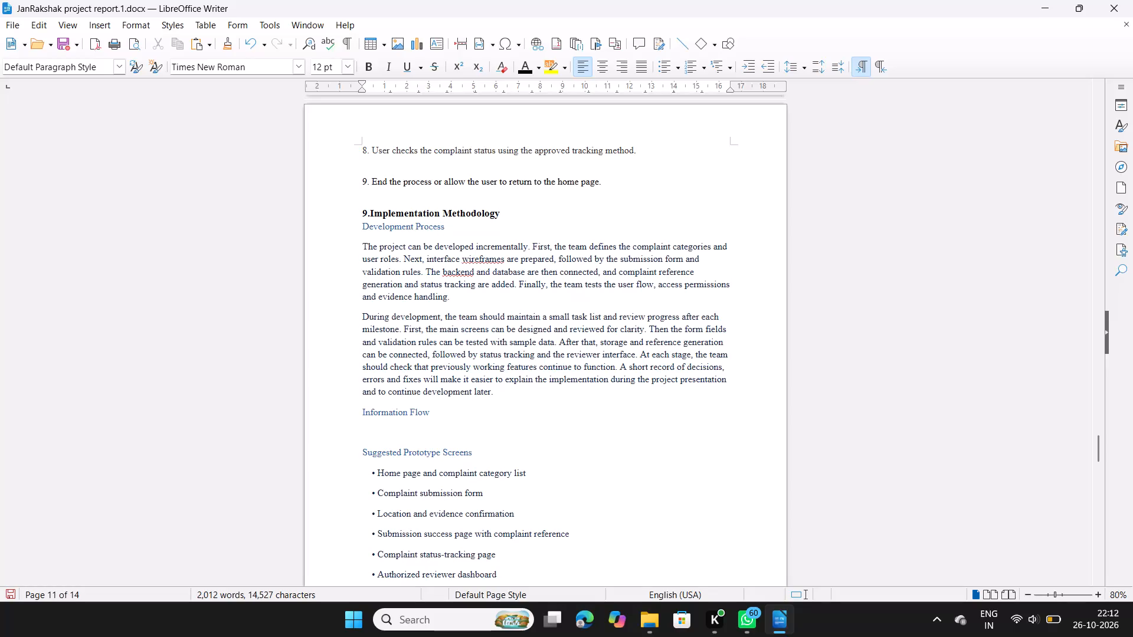
Paste the copied replacement text under the Information Flow heading, above Suggested Prototype Screens.
{"action": "key", "text": "ctrl+v"}
Select the pasted text under Information Flow, from the citizen complaint flow line through the test-users paragraph at the page's end.
{"action": "scroll", "coordinate": [375, 429], "scroll_direction": "up", "scroll_amount": 1}
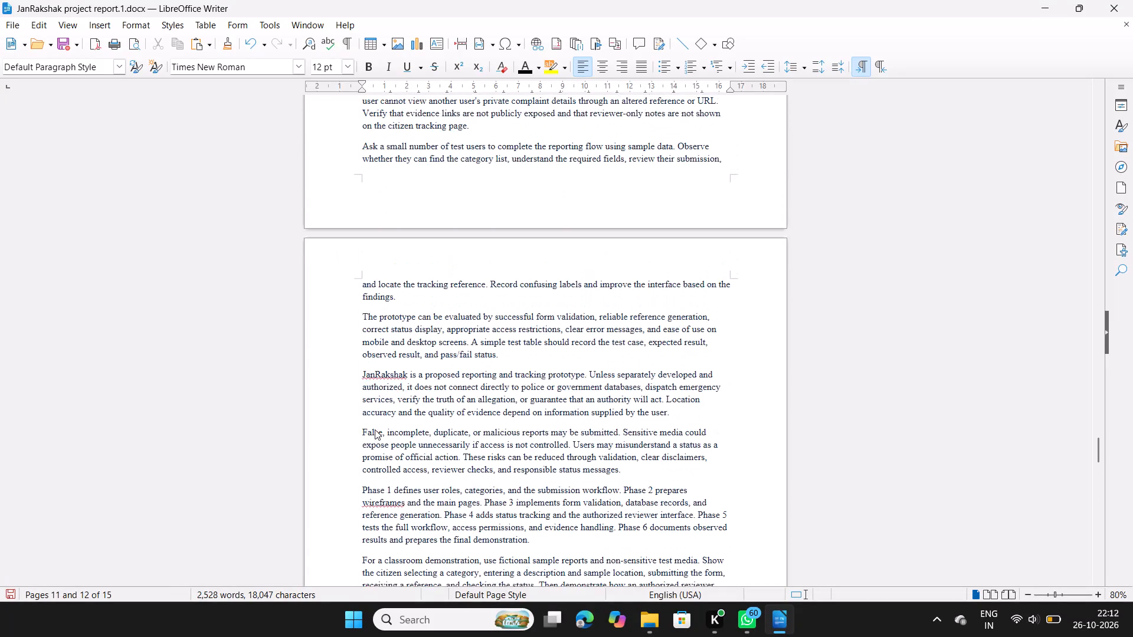
{"action": "scroll", "coordinate": [375, 429], "scroll_direction": "up", "scroll_amount": 3}
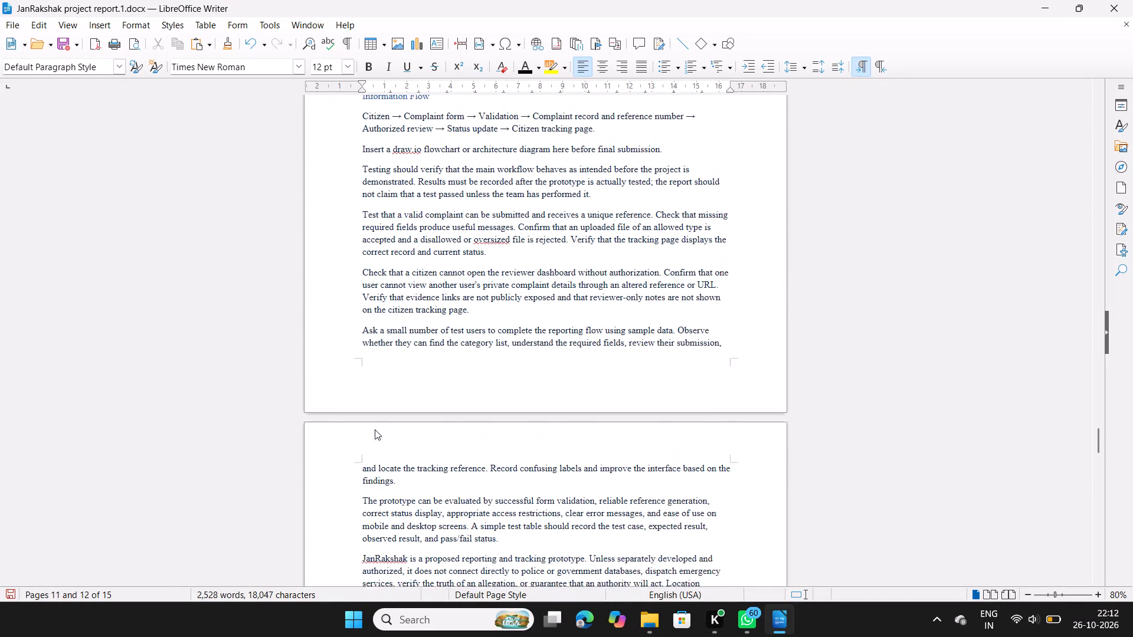
{"action": "scroll", "coordinate": [375, 429], "scroll_direction": "up", "scroll_amount": 2}
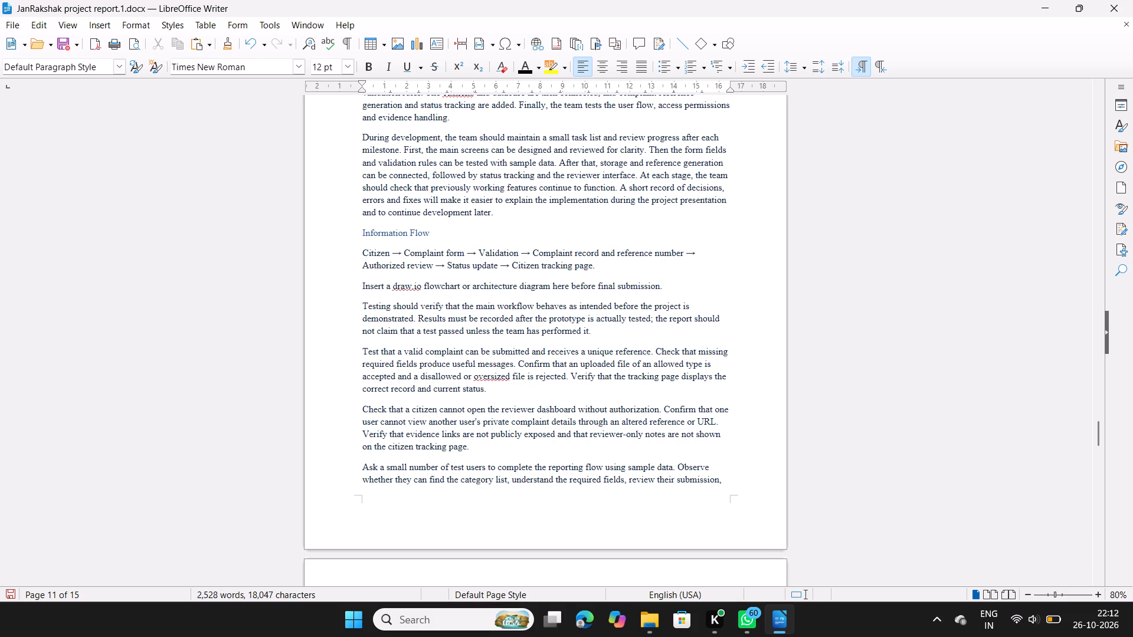
{"action": "left_click_drag", "start_coordinate": [360, 251], "coordinate": [595, 500]}
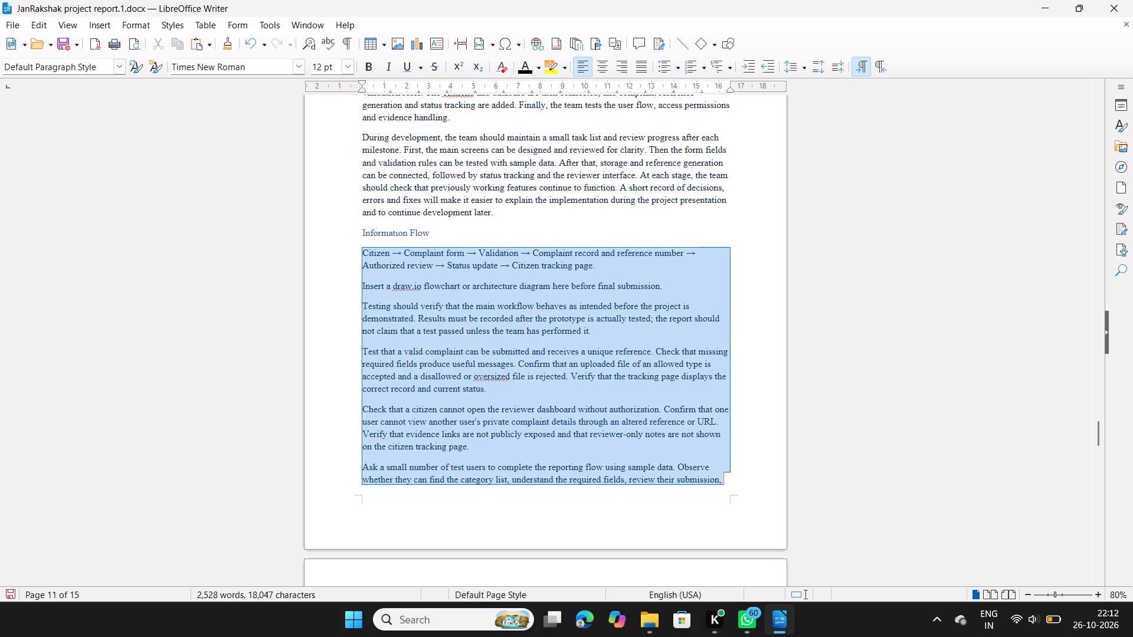
Clear the direct formatting from the Information Flow body text, from the citizen complaint flow through "review their submission".
{"action": "left_click_drag", "start_coordinate": [595, 500], "coordinate": [637, 494]}
{"action": "left_click", "coordinate": [351, 71]}
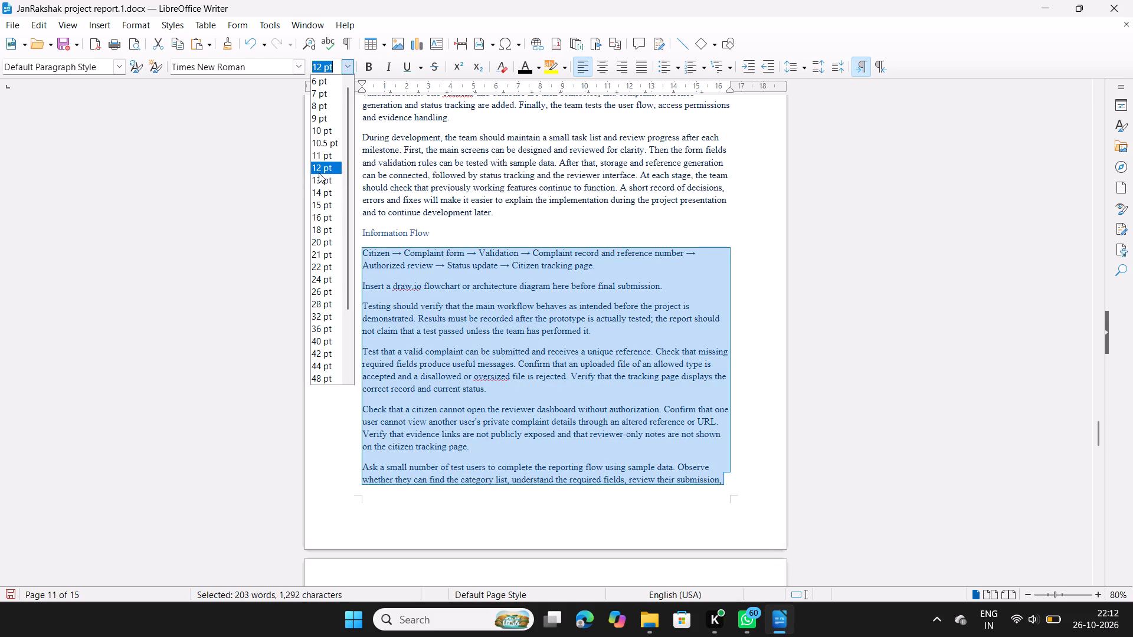
{"action": "left_click", "coordinate": [320, 173]}
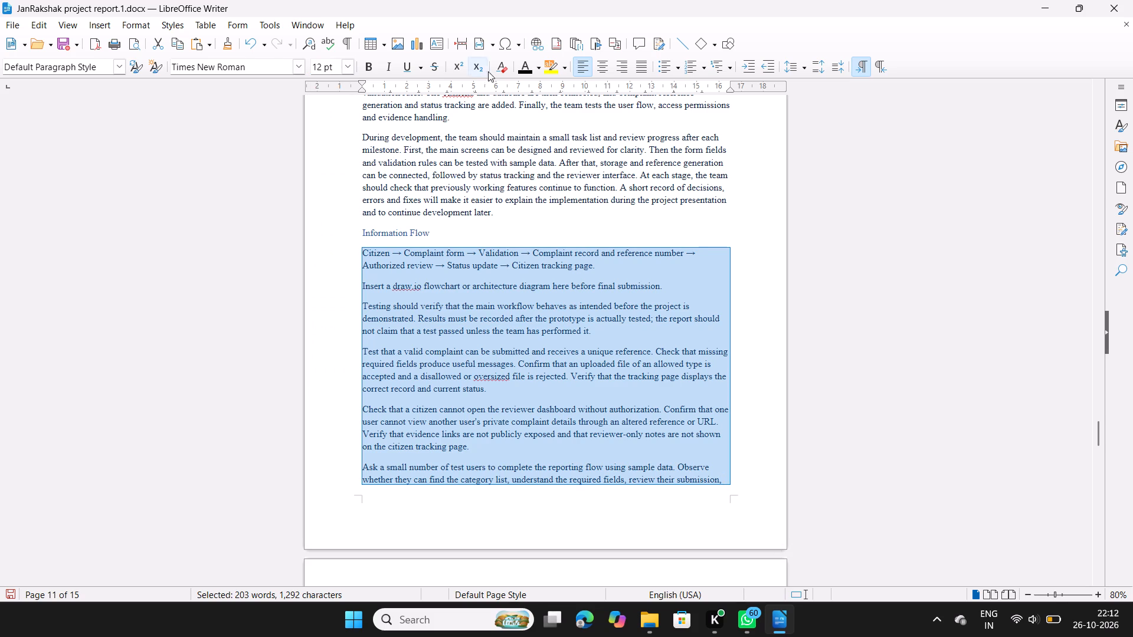
{"action": "left_click", "coordinate": [501, 72]}
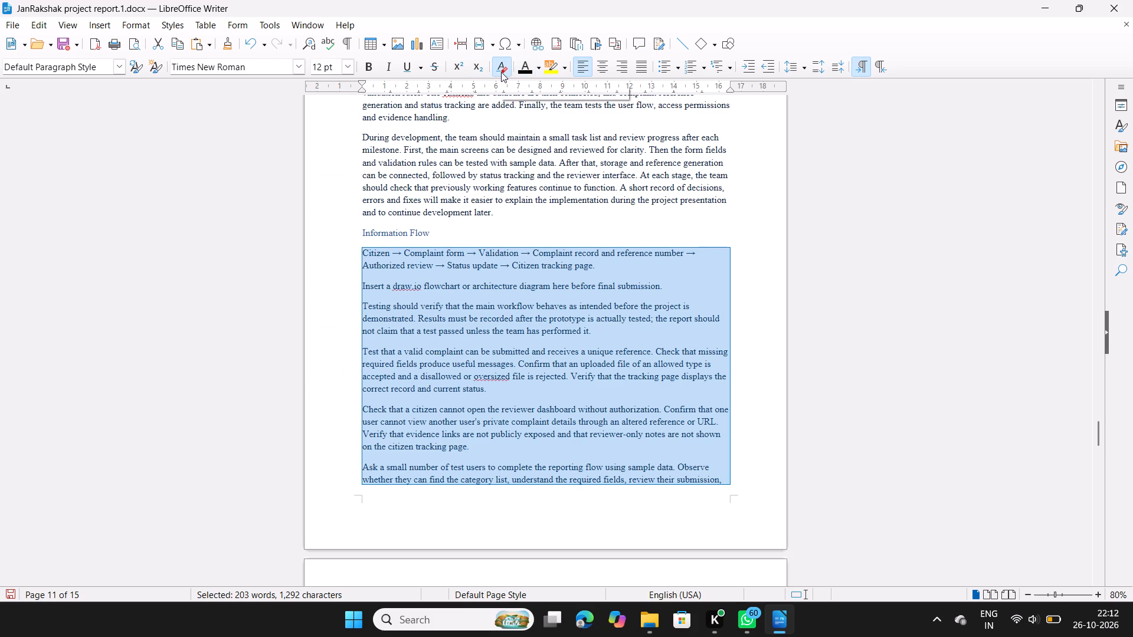
{"action": "left_click", "coordinate": [501, 72]}
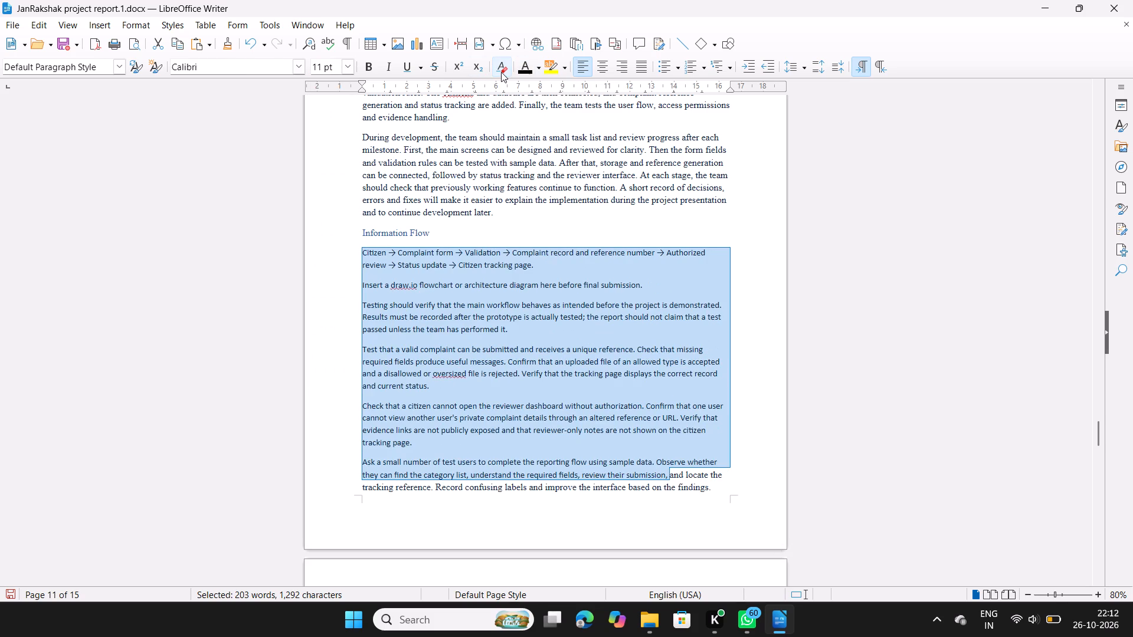
{"action": "left_click", "coordinate": [501, 72]}
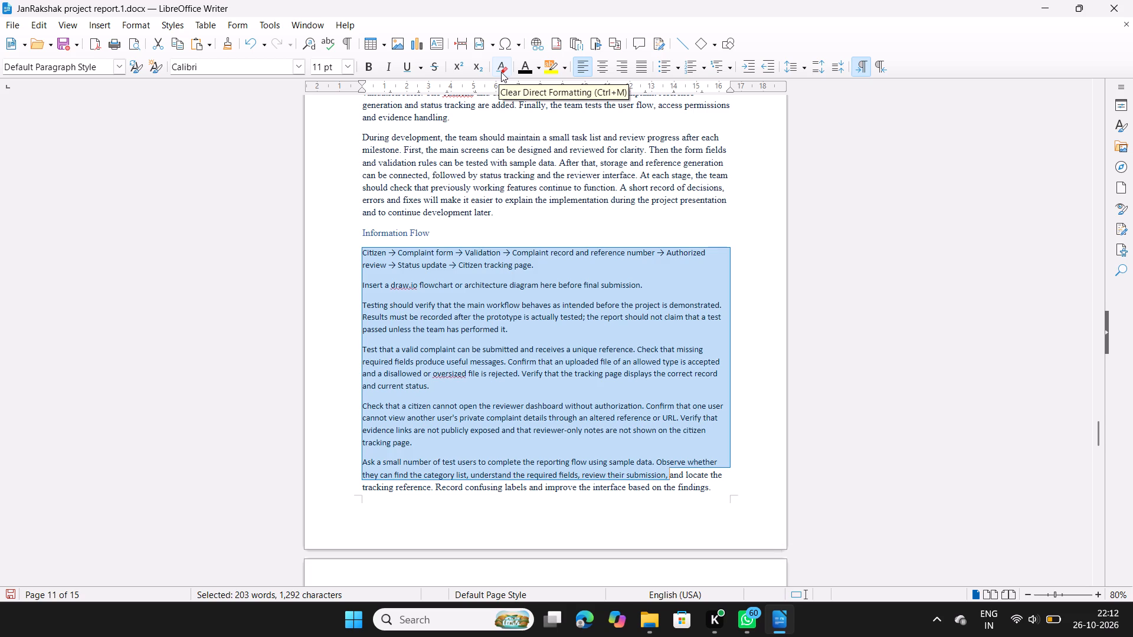
{"action": "left_click", "coordinate": [706, 247]}
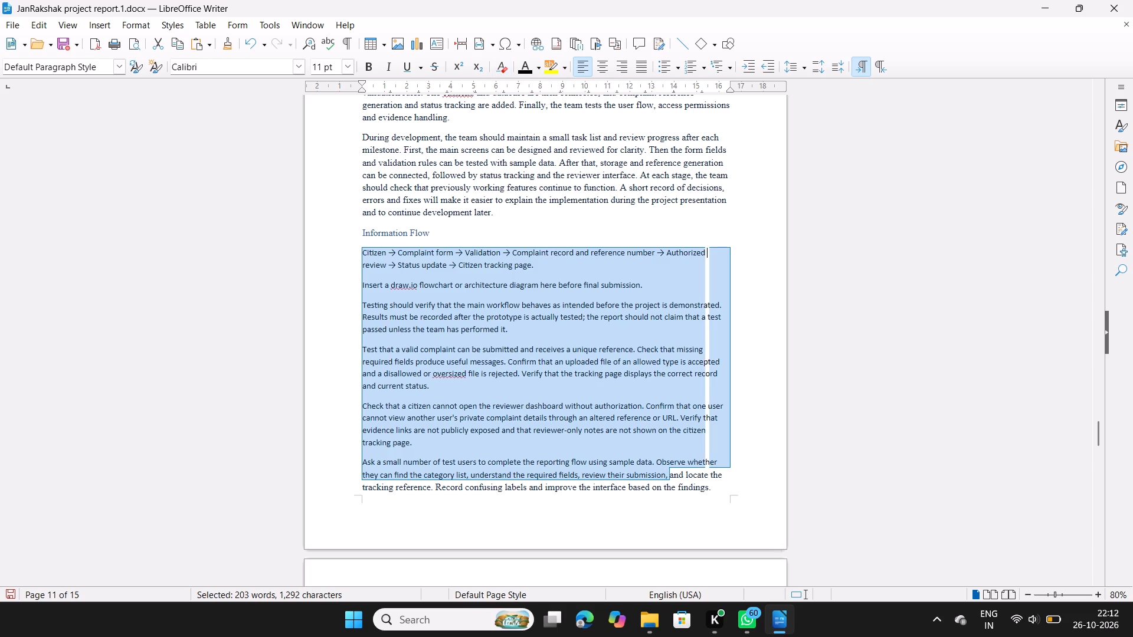
Review the text from the algorithm steps through the Implementation Methodology section and the page after it.
{"action": "scroll", "coordinate": [654, 258], "scroll_direction": "up", "scroll_amount": 5}
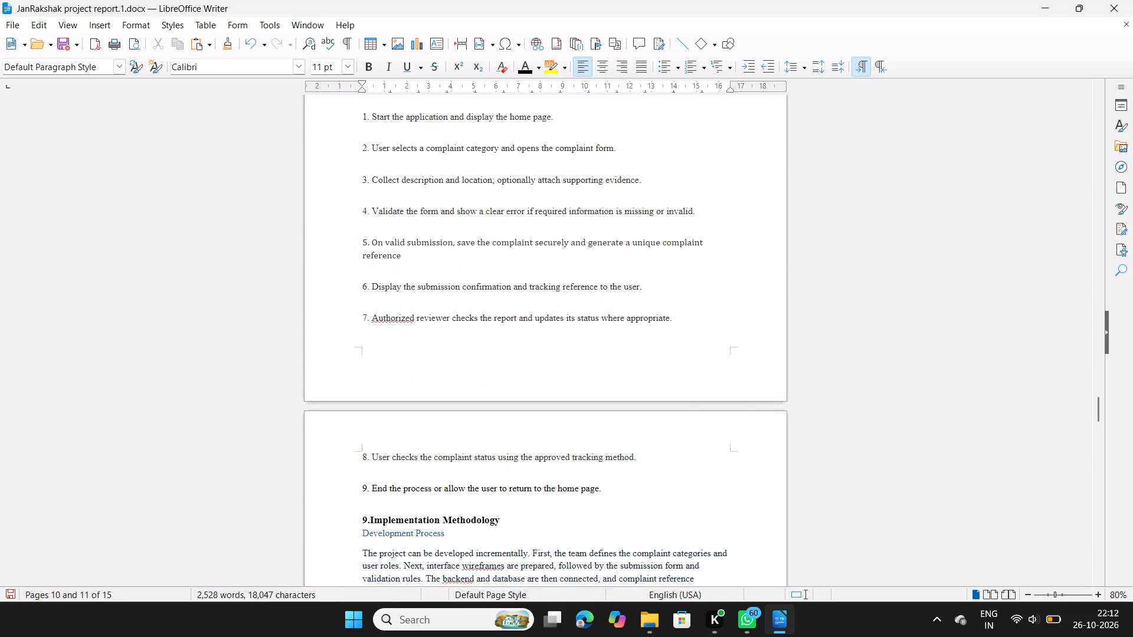
{"action": "scroll", "coordinate": [654, 258], "scroll_direction": "up", "scroll_amount": 2}
{"action": "scroll", "coordinate": [654, 258], "scroll_direction": "down", "scroll_amount": 1}
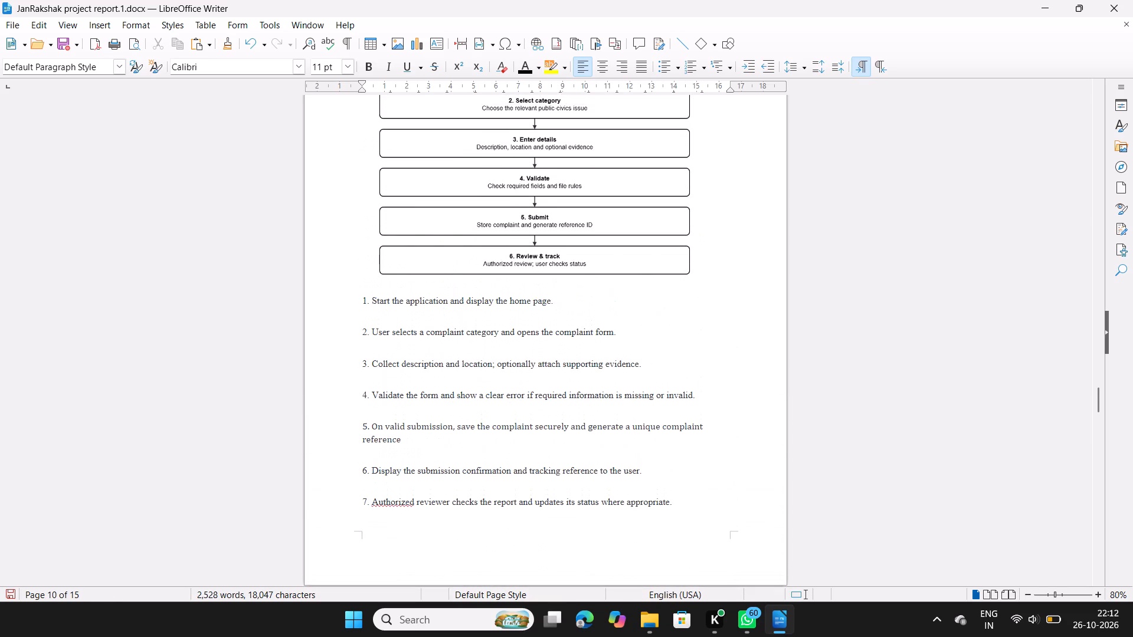
{"action": "scroll", "coordinate": [654, 258], "scroll_direction": "down", "scroll_amount": 1}
{"action": "scroll", "coordinate": [654, 258], "scroll_direction": "right", "scroll_amount": 1}
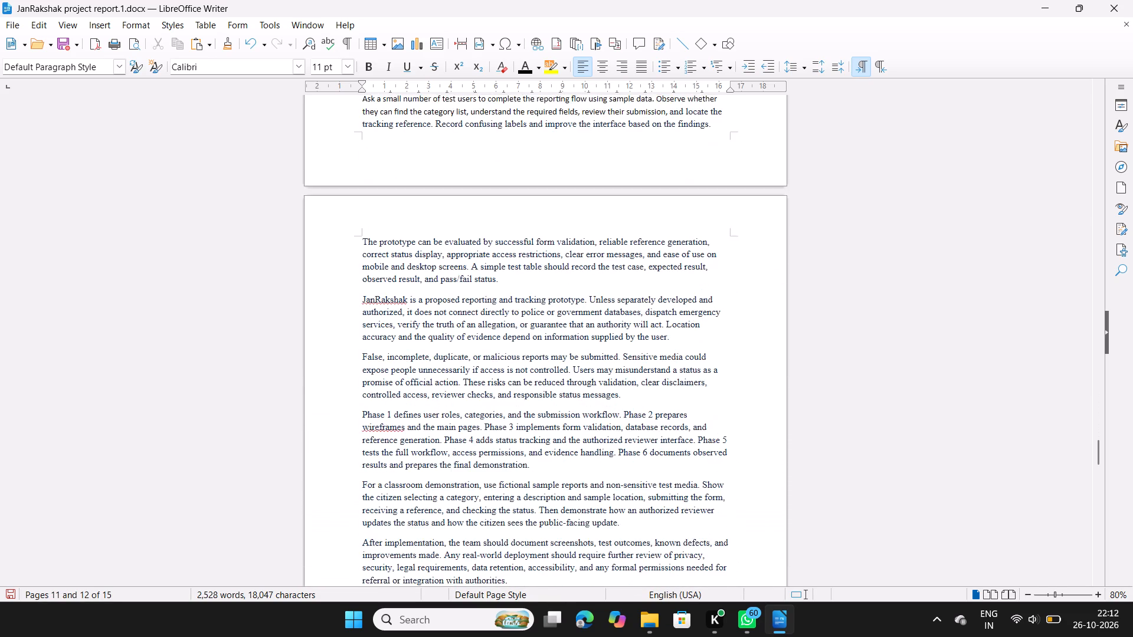
{"action": "scroll", "coordinate": [654, 258], "scroll_direction": "right", "scroll_amount": 1}
{"action": "scroll", "coordinate": [654, 258], "scroll_direction": "up", "scroll_amount": 1}
{"action": "scroll", "coordinate": [654, 258], "scroll_direction": "right", "scroll_amount": 1}
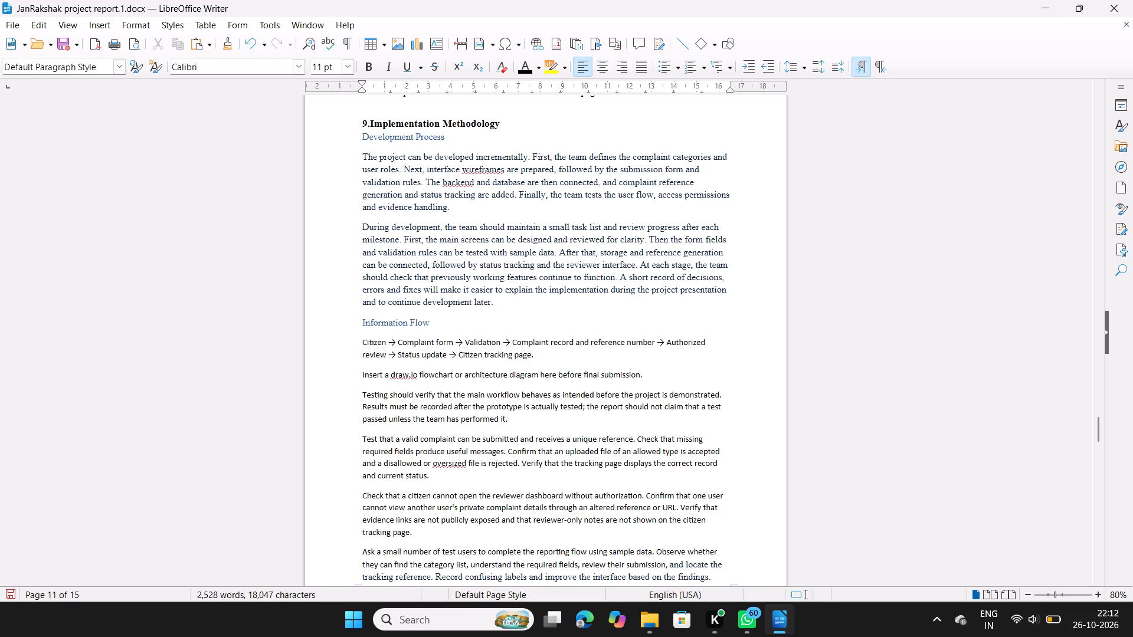
Enlarge the document view to 180% and examine the Development Process and Information Flow text.
{"action": "key", "text": "ctrl+equal"}
{"action": "key", "text": "ctrl+equal"}
{"action": "key", "text": "ctrl+equal"}
{"action": "scroll", "coordinate": [497, 235], "scroll_direction": "up", "scroll_amount": 2, "text": "ctrl"}
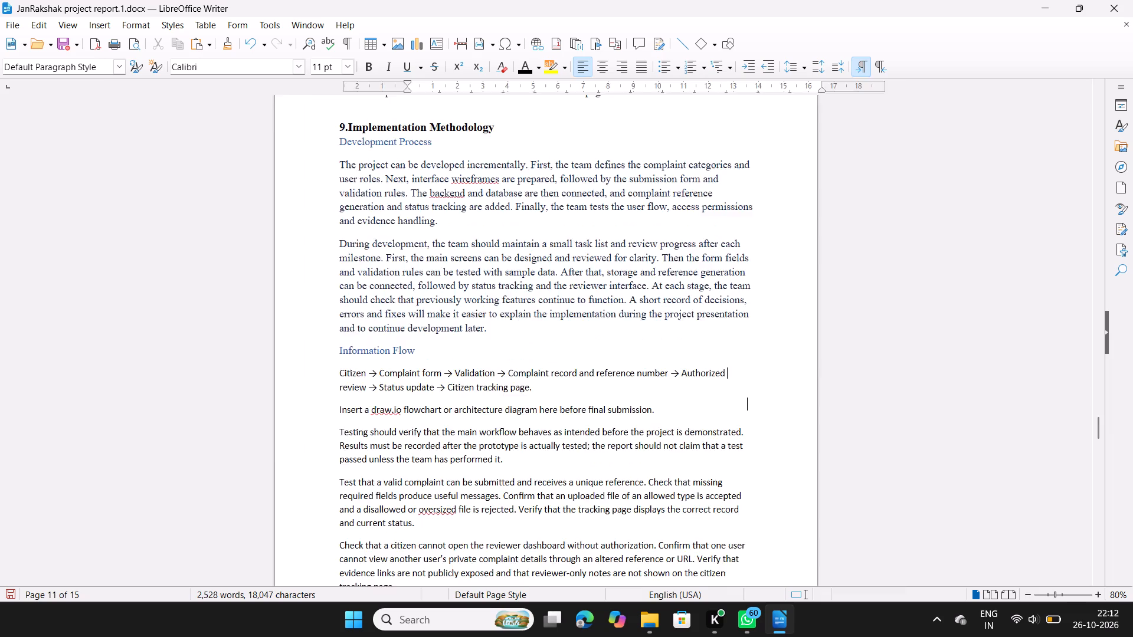
{"action": "scroll", "coordinate": [497, 235], "scroll_direction": "up", "scroll_amount": 5, "text": "ctrl"}
{"action": "scroll", "coordinate": [497, 235], "scroll_direction": "up", "scroll_amount": 3}
{"action": "scroll", "coordinate": [497, 235], "scroll_direction": "right", "scroll_amount": 1}
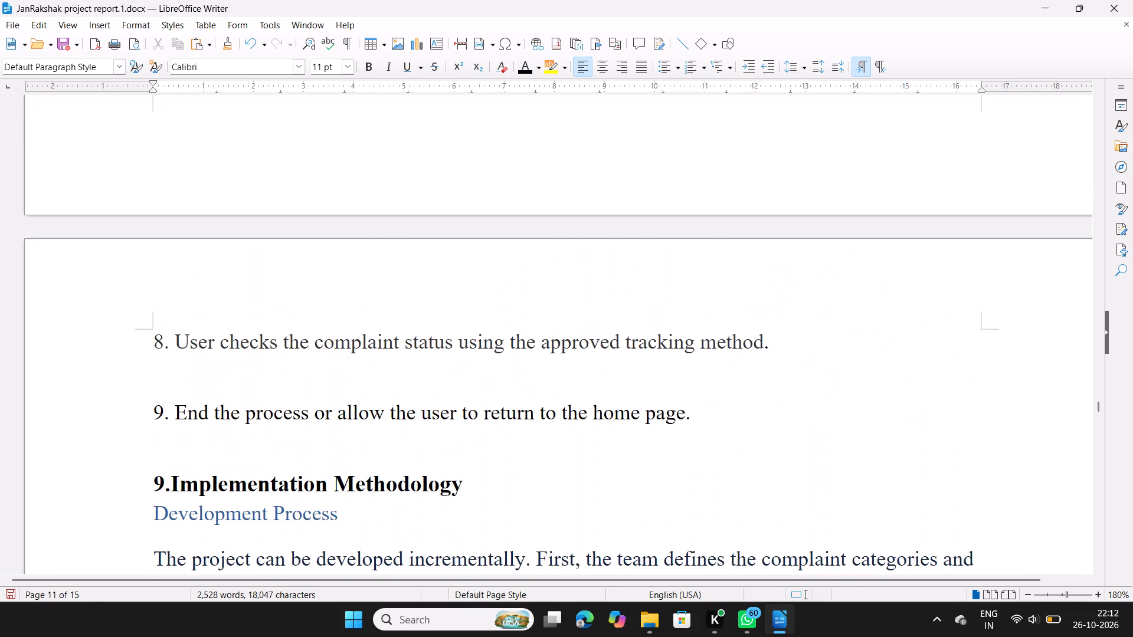
{"action": "scroll", "coordinate": [497, 235], "scroll_direction": "right", "scroll_amount": 1}
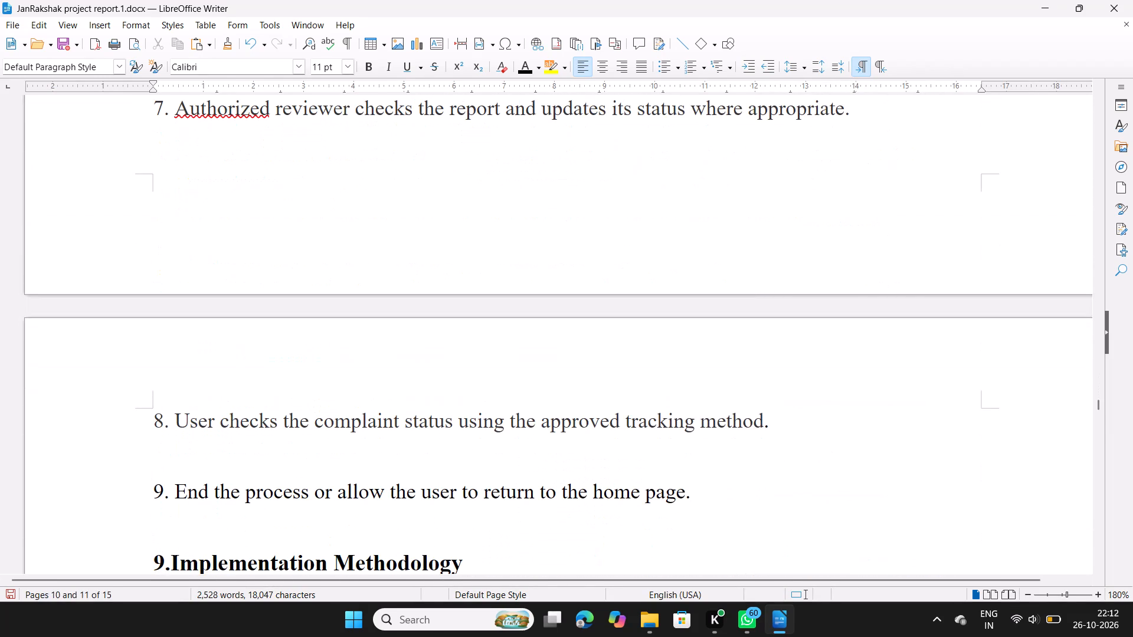
{"action": "scroll", "coordinate": [497, 235], "scroll_direction": "down", "scroll_amount": 2}
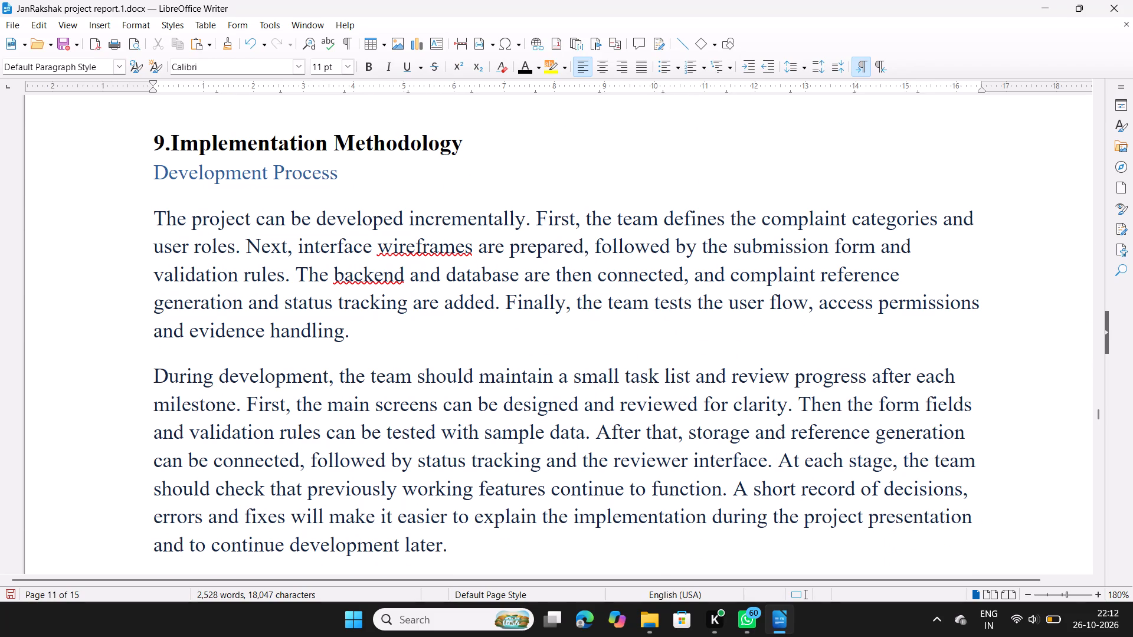
{"action": "scroll", "coordinate": [250, 232], "scroll_direction": "up", "scroll_amount": 1}
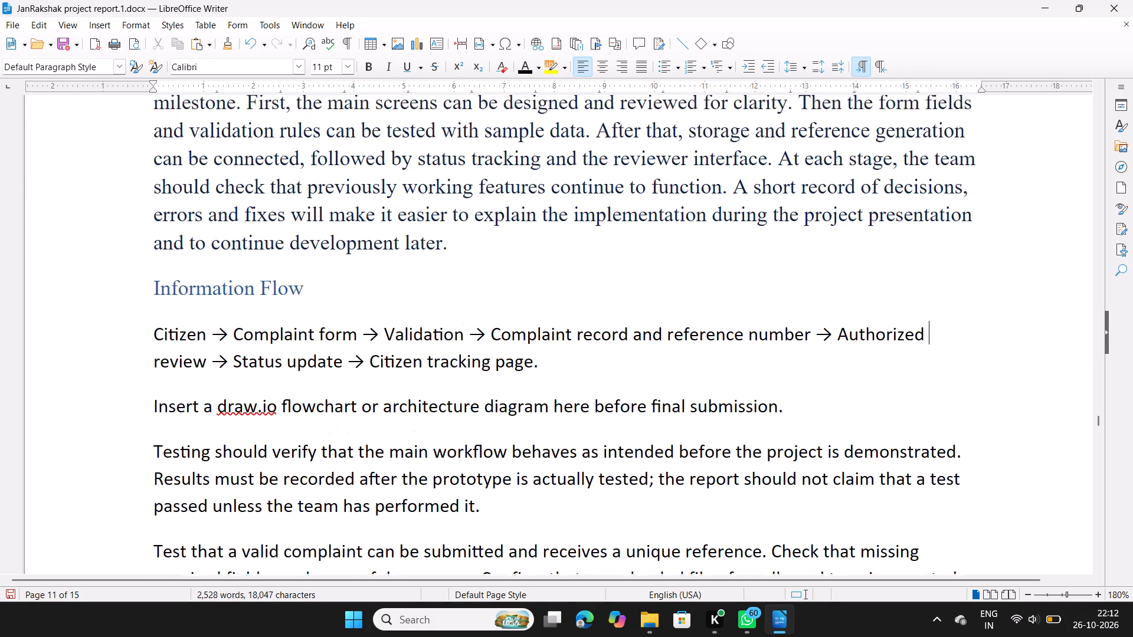
{"action": "scroll", "coordinate": [250, 232], "scroll_direction": "up", "scroll_amount": 1}
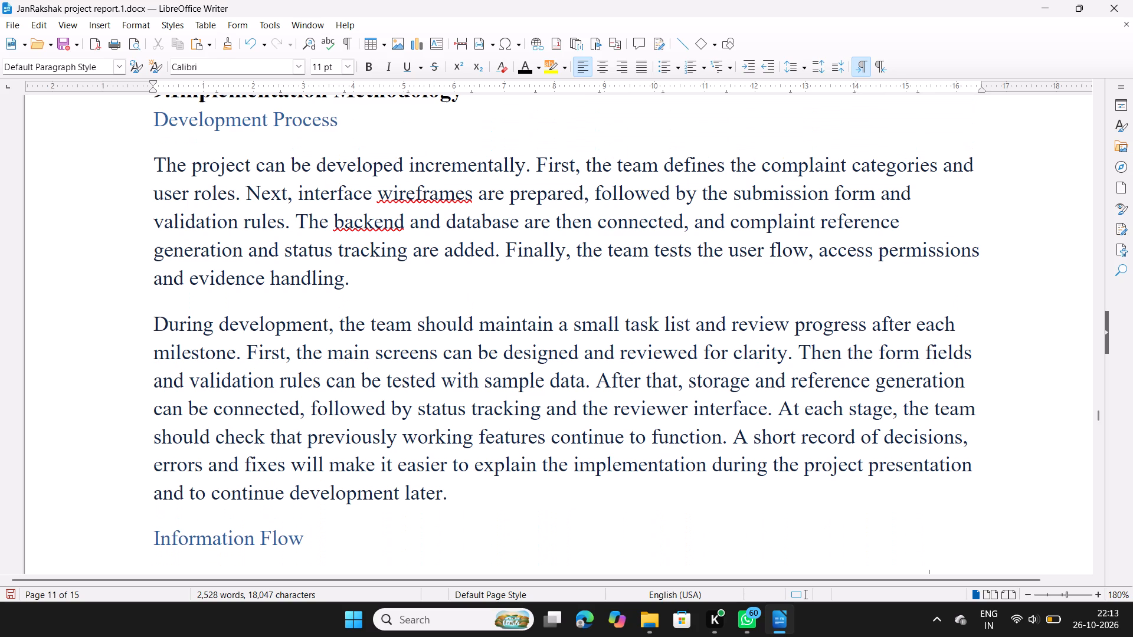
Set the font color of the two Development Process body paragraphs to black, leaving out the Information Flow heading.
{"action": "left_click_drag", "start_coordinate": [155, 161], "coordinate": [265, 186]}
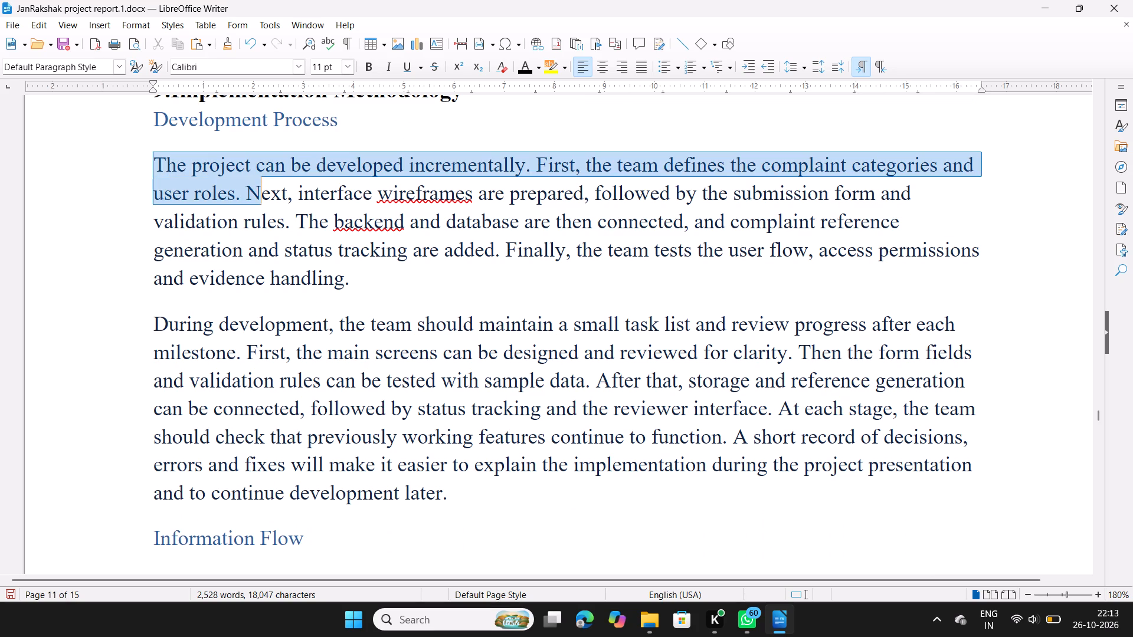
{"action": "left_click_drag", "start_coordinate": [265, 186], "coordinate": [466, 530]}
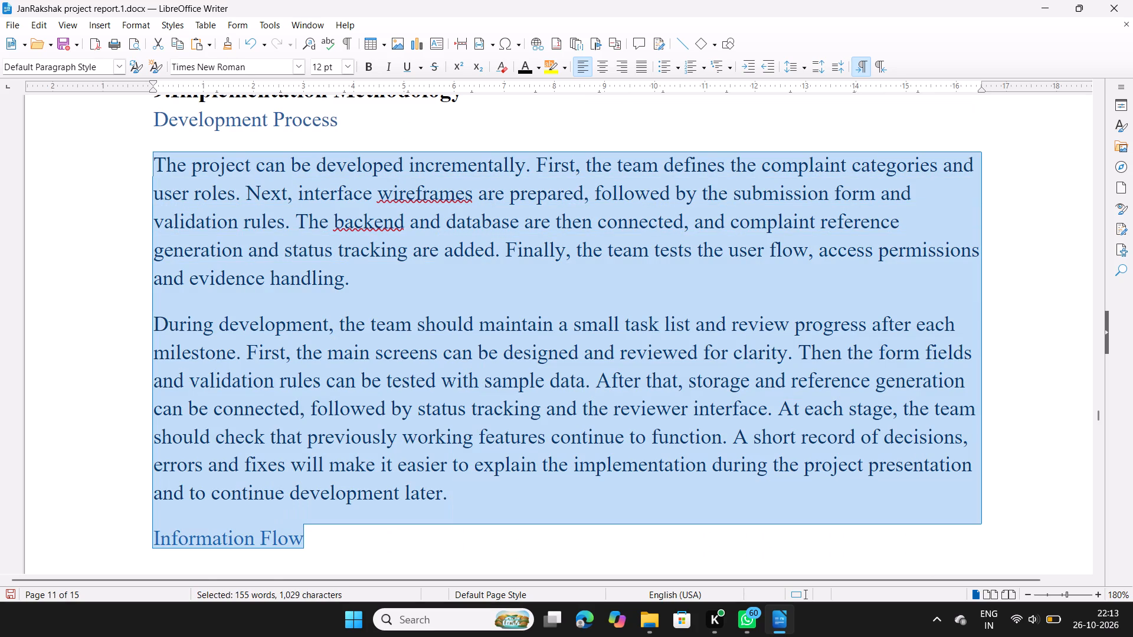
{"action": "left_click", "coordinate": [473, 506]}
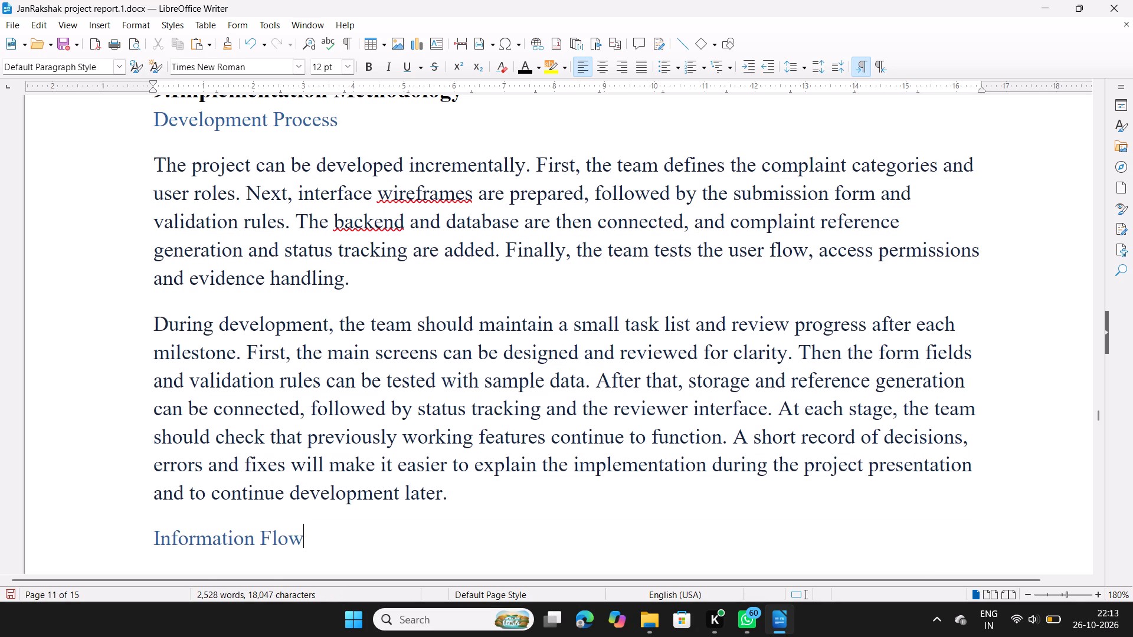
{"action": "left_click_drag", "start_coordinate": [148, 165], "coordinate": [451, 427]}
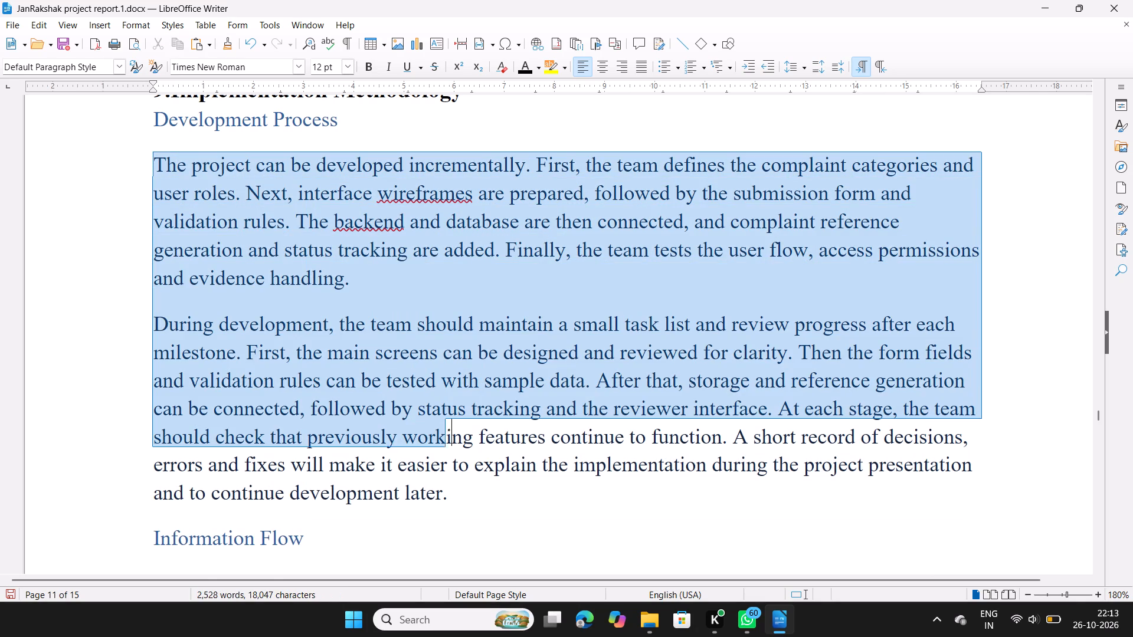
{"action": "left_click_drag", "start_coordinate": [451, 427], "coordinate": [453, 502]}
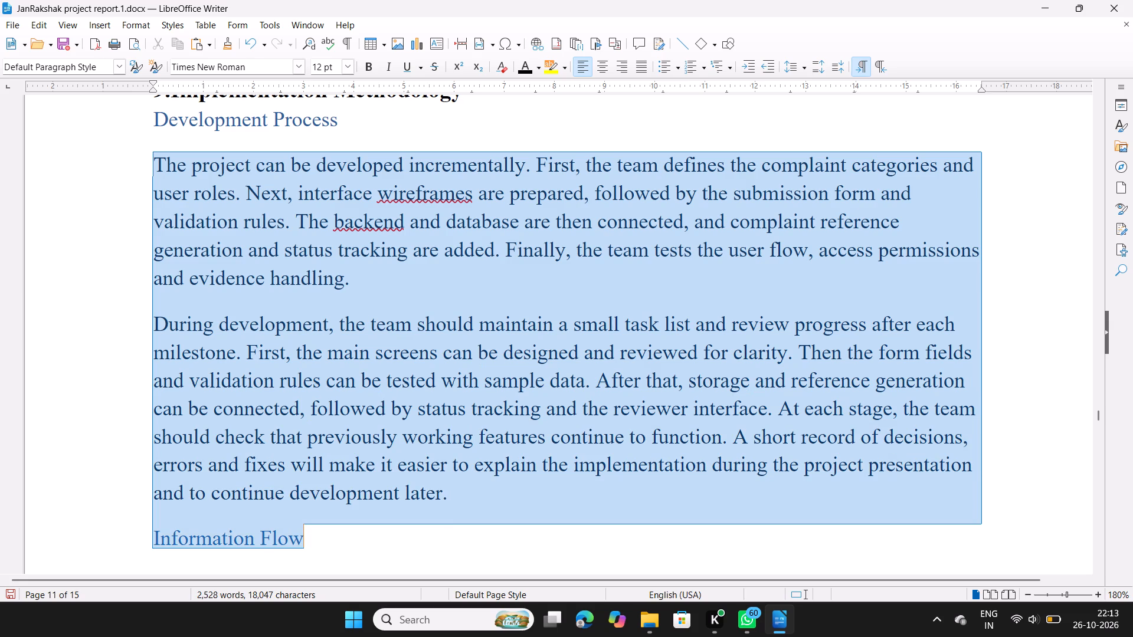
{"action": "left_click_drag", "start_coordinate": [453, 502], "coordinate": [453, 497]}
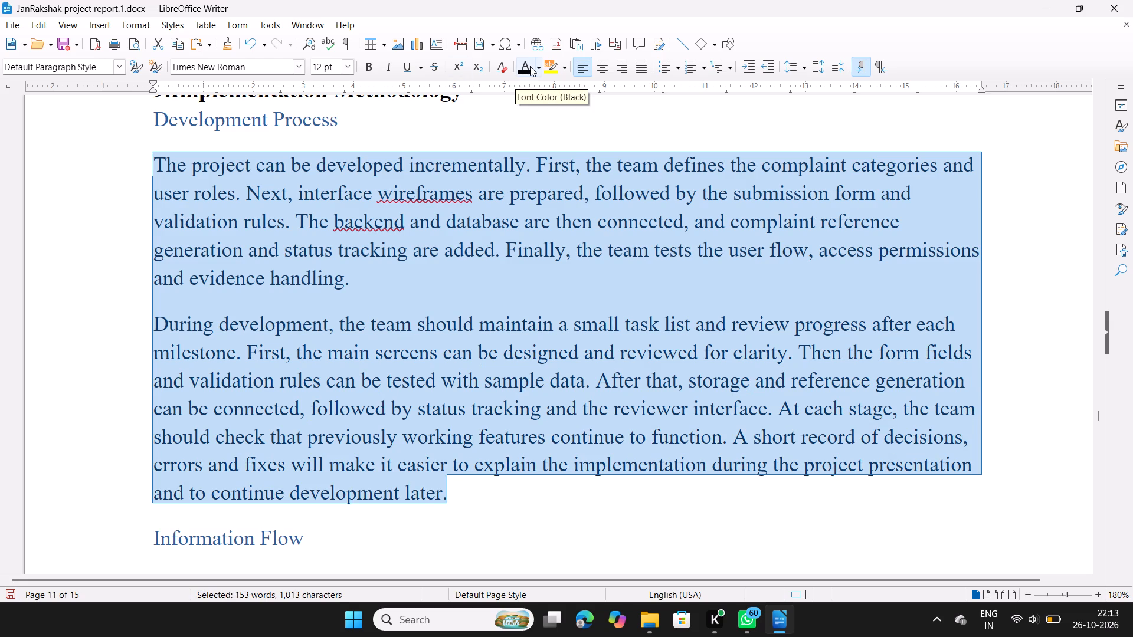
{"action": "left_click", "coordinate": [530, 66]}
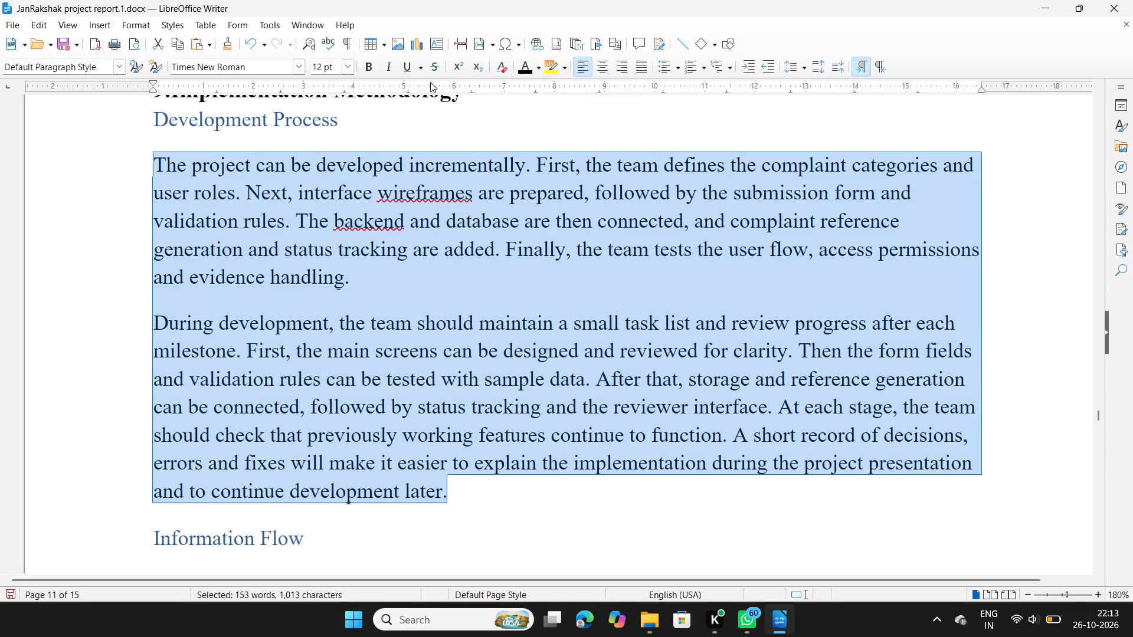
{"action": "left_click", "coordinate": [537, 71]}
{"action": "left_click", "coordinate": [530, 152]}
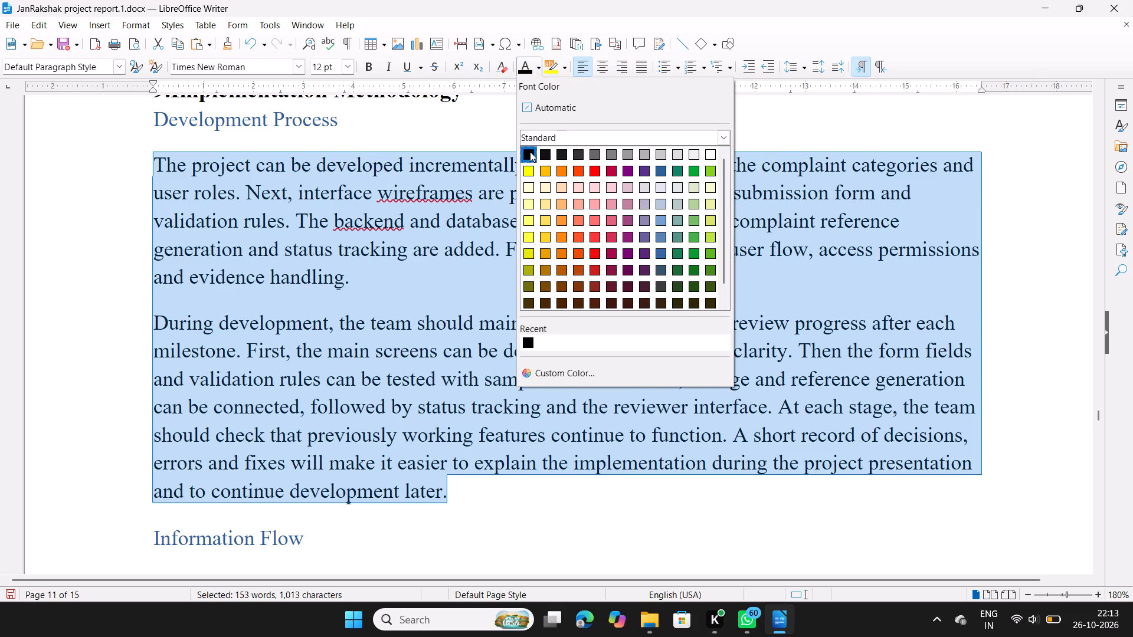
{"action": "left_click", "coordinate": [501, 134]}
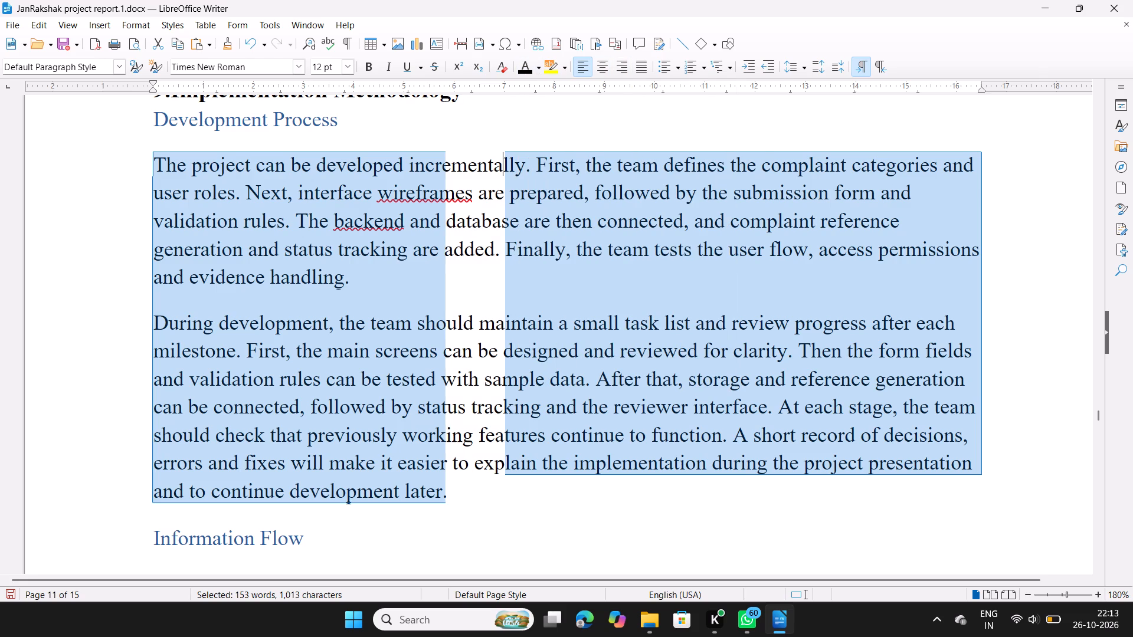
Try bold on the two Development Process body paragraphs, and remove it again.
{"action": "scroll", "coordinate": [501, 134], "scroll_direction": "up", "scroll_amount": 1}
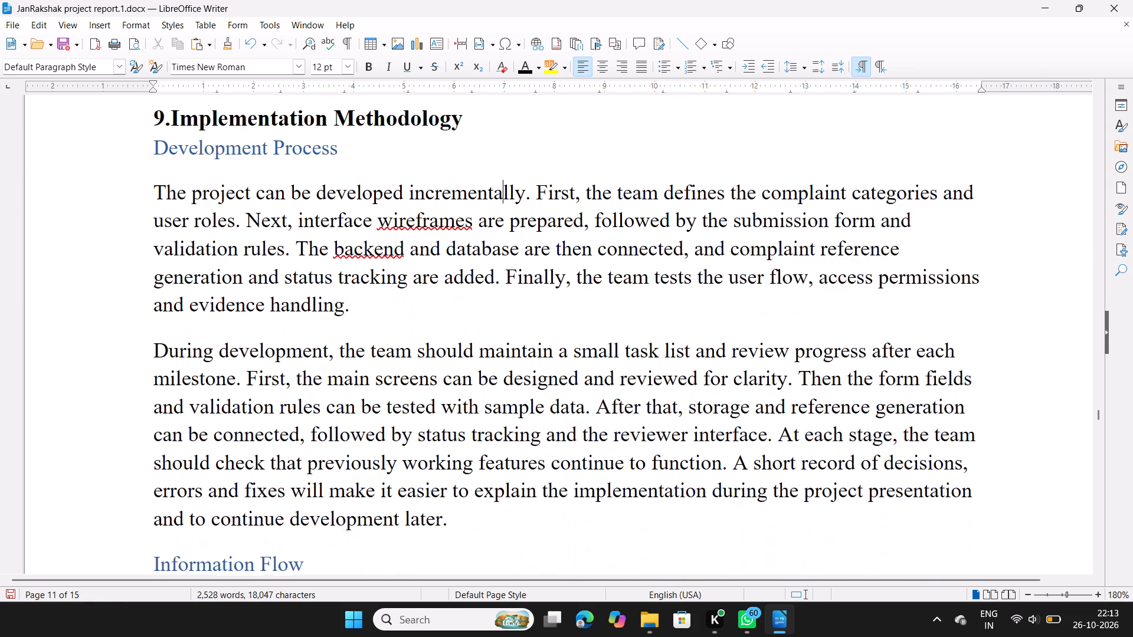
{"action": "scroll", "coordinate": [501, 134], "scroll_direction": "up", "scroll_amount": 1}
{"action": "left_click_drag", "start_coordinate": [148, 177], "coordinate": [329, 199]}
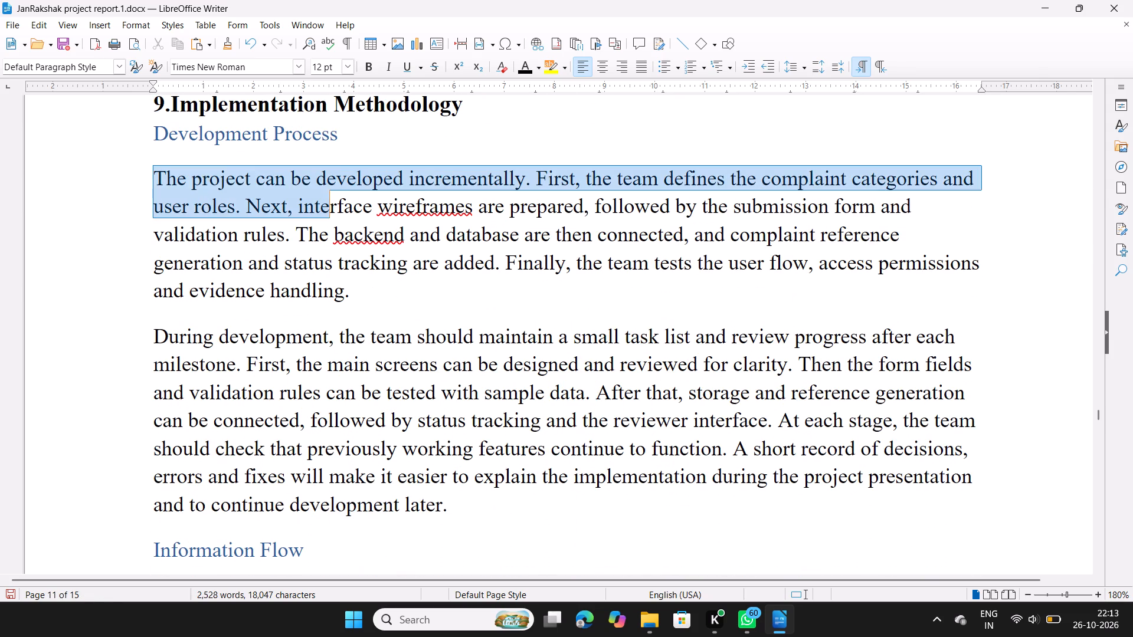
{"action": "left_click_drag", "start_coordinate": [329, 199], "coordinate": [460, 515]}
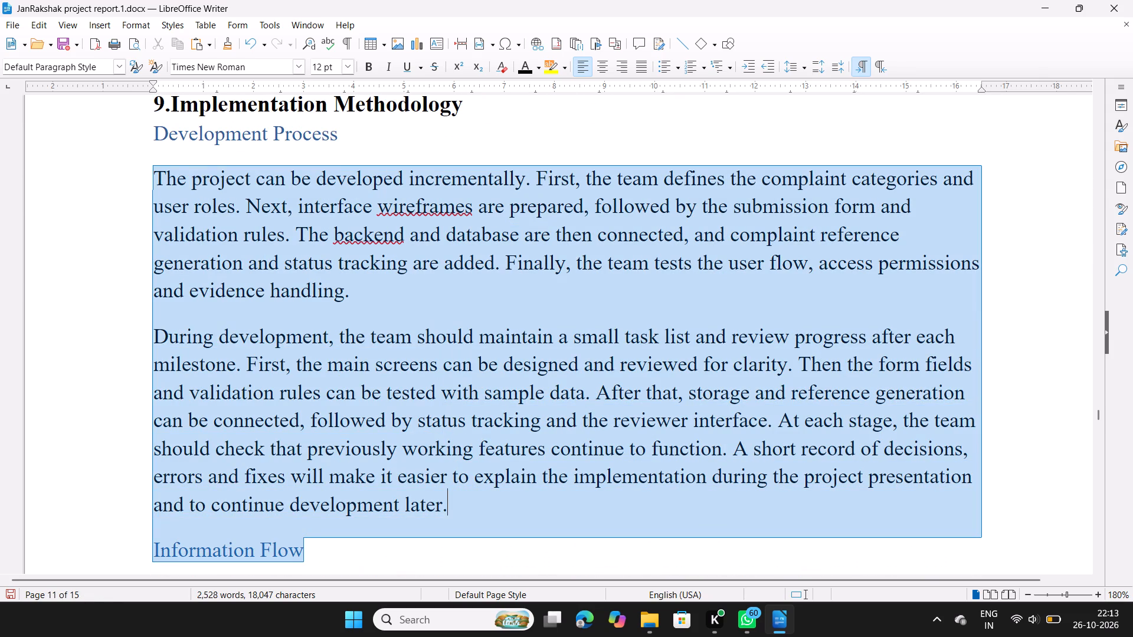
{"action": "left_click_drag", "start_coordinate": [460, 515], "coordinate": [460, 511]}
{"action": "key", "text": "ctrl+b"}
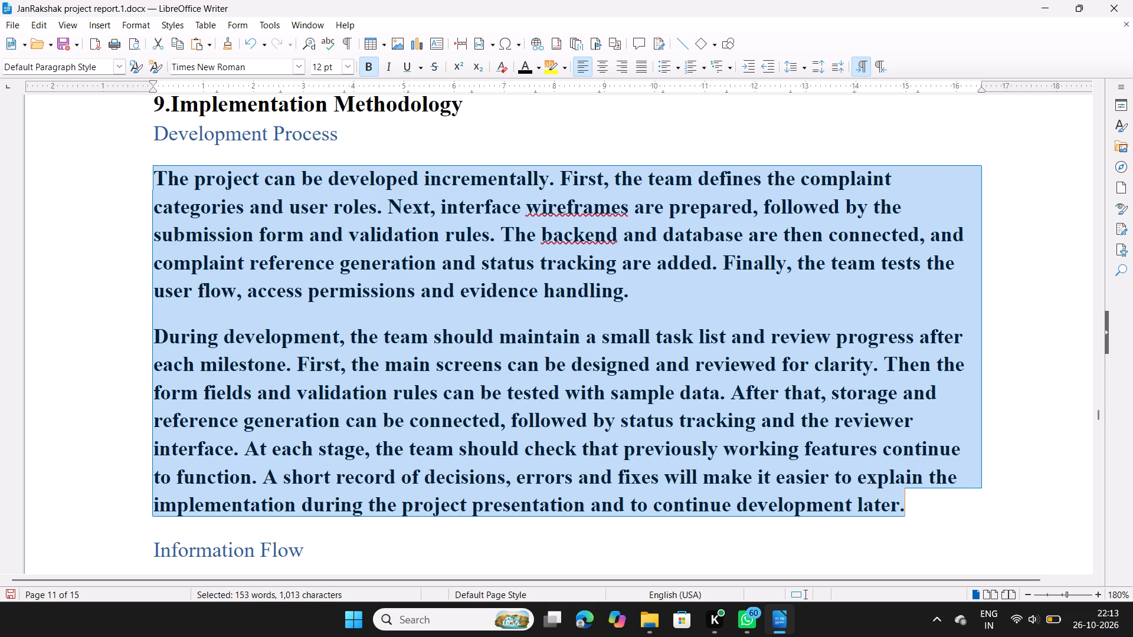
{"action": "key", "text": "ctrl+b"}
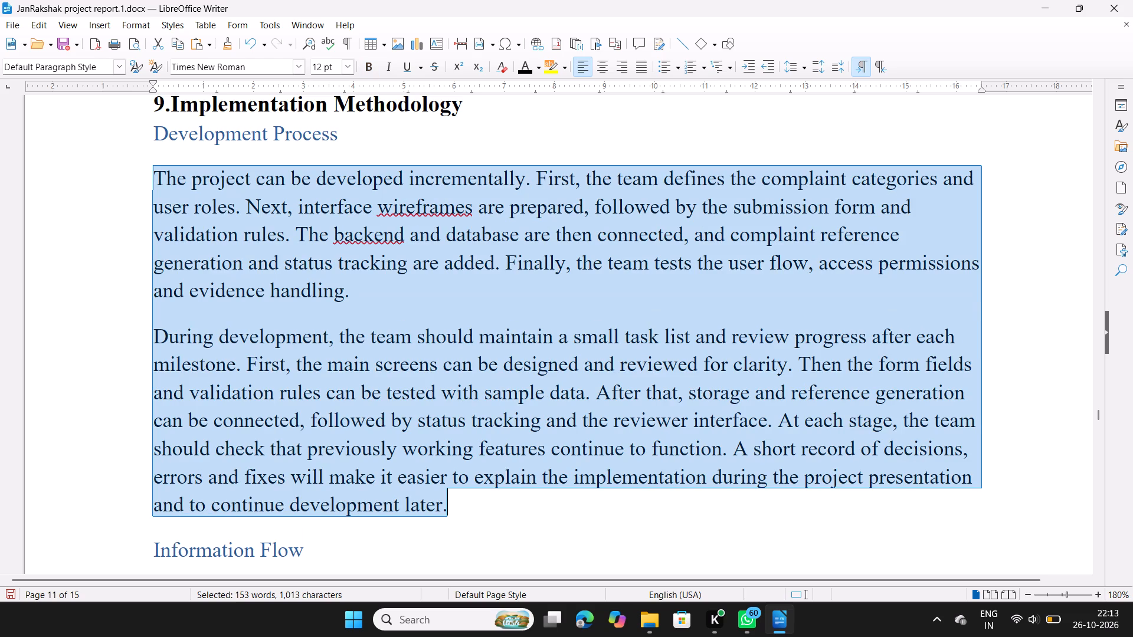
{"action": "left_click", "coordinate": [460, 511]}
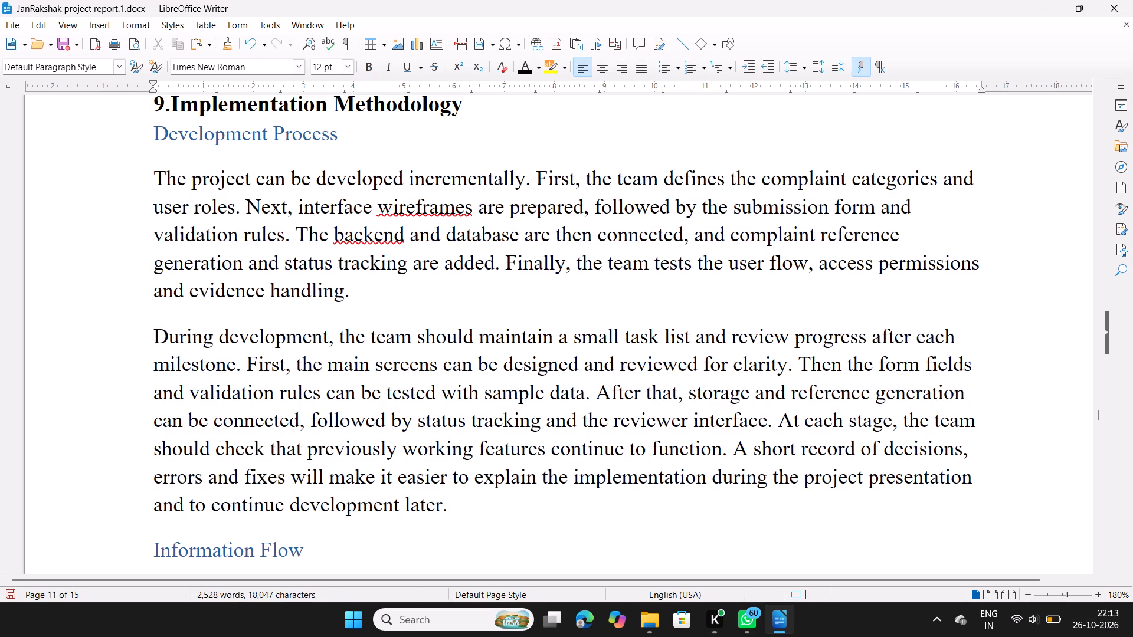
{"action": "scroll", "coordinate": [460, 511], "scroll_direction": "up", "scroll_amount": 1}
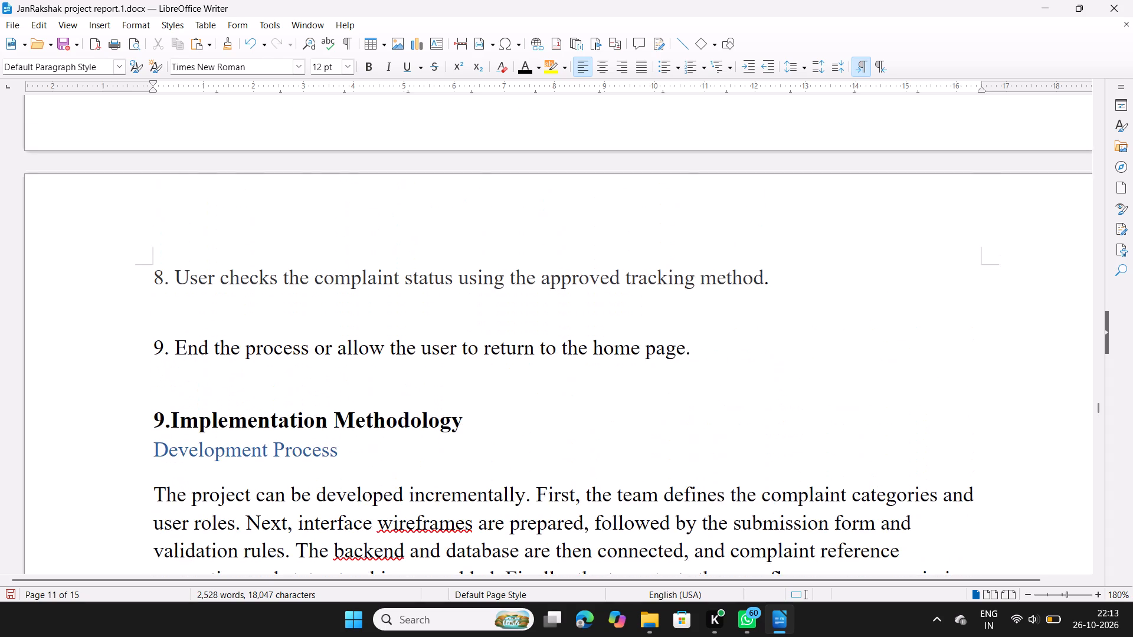
Examine the Implementation Methodology text from Development Process through the testing paragraphs under Information Flow.
{"action": "scroll", "coordinate": [460, 511], "scroll_direction": "up", "scroll_amount": 1}
{"action": "scroll", "coordinate": [460, 511], "scroll_direction": "right", "scroll_amount": 2}
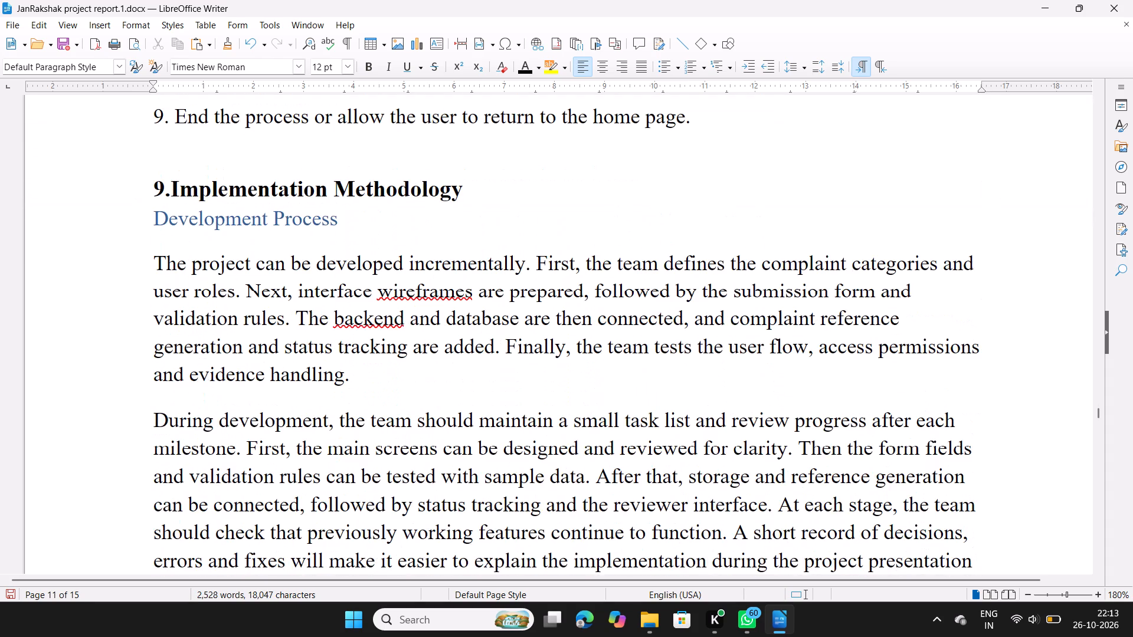
{"action": "scroll", "coordinate": [460, 511], "scroll_direction": "right", "scroll_amount": 1}
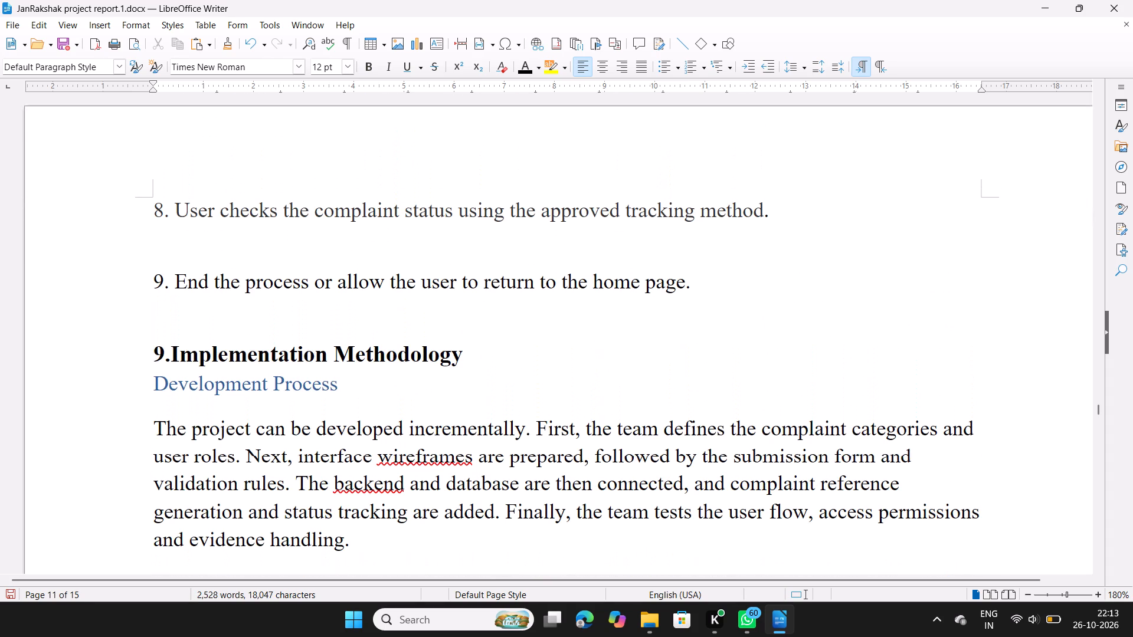
{"action": "scroll", "coordinate": [460, 511], "scroll_direction": "down", "scroll_amount": 2}
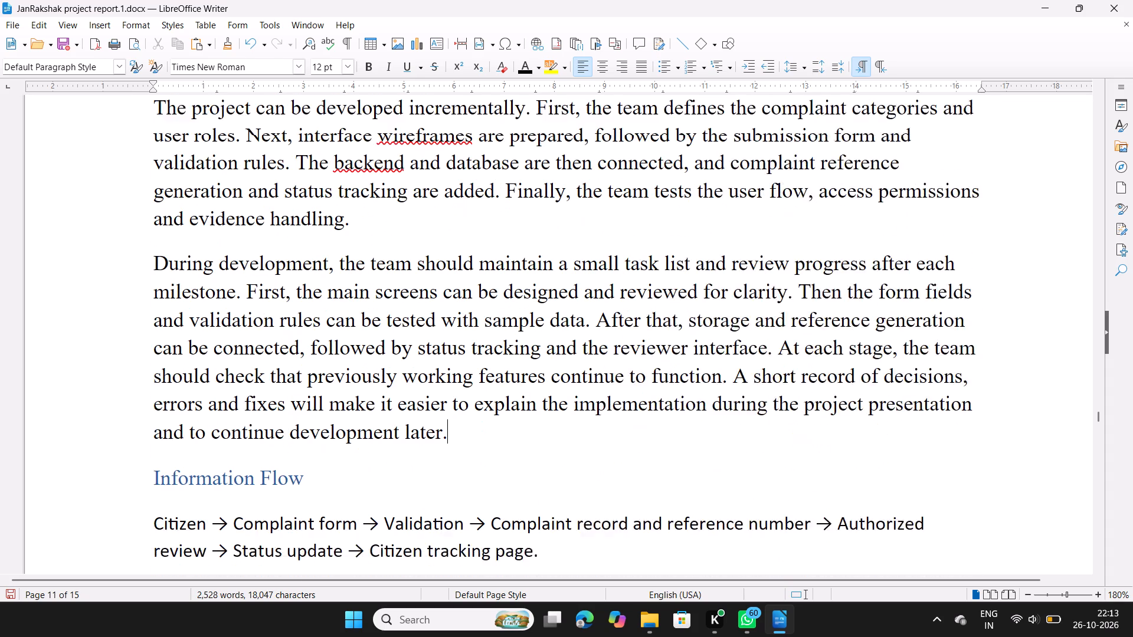
{"action": "scroll", "coordinate": [460, 511], "scroll_direction": "down", "scroll_amount": 1}
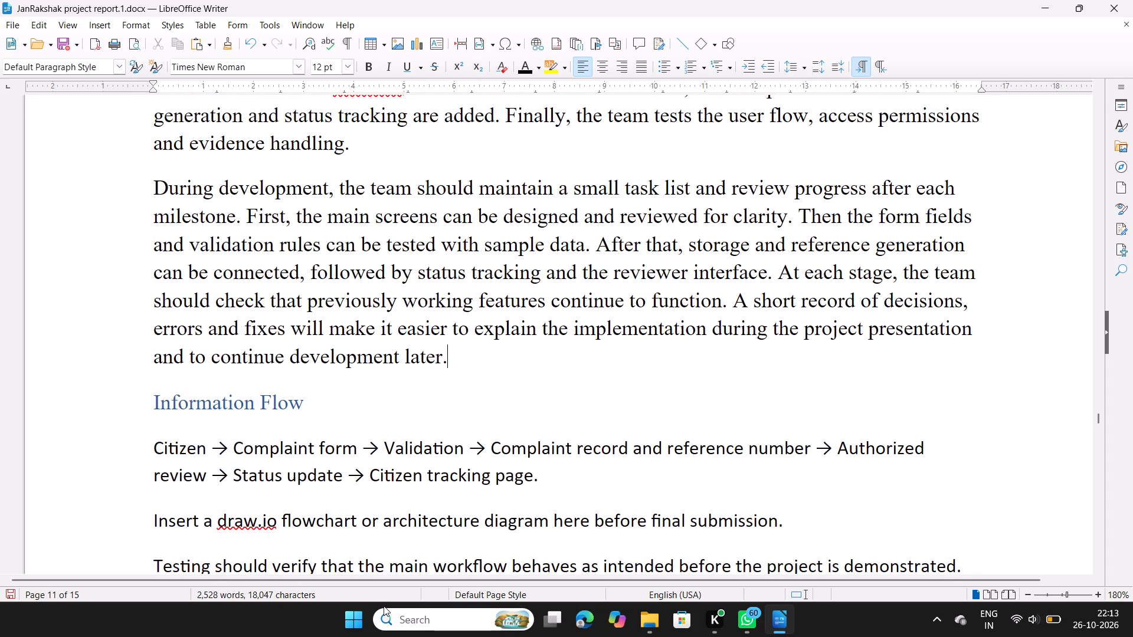
{"action": "scroll", "coordinate": [362, 537], "scroll_direction": "down", "scroll_amount": 2}
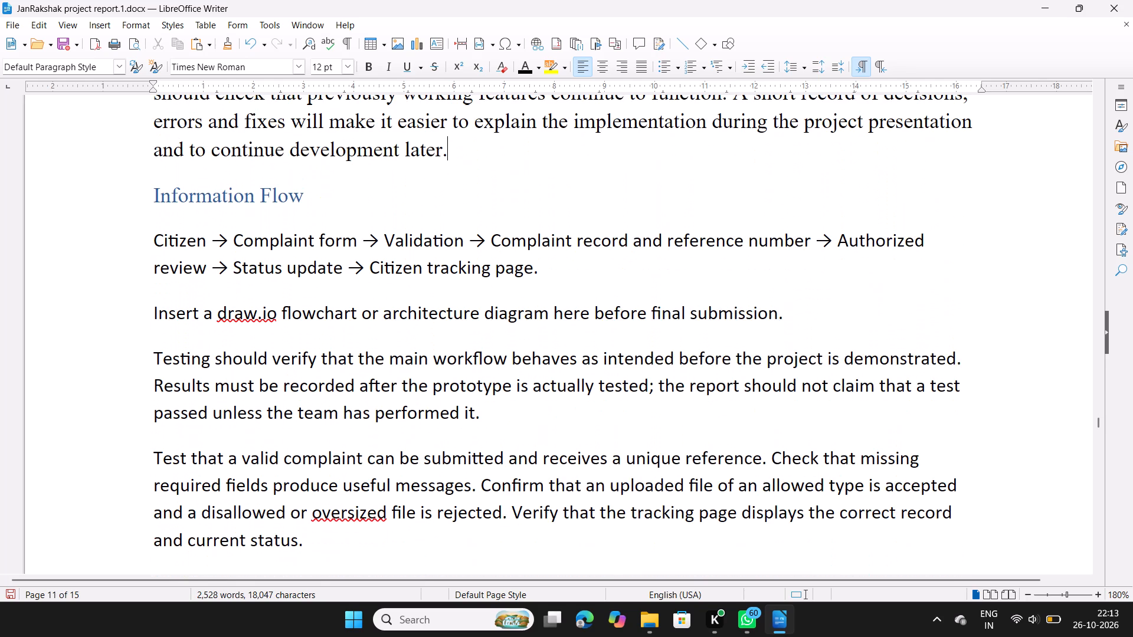
{"action": "scroll", "coordinate": [362, 537], "scroll_direction": "down", "scroll_amount": 4}
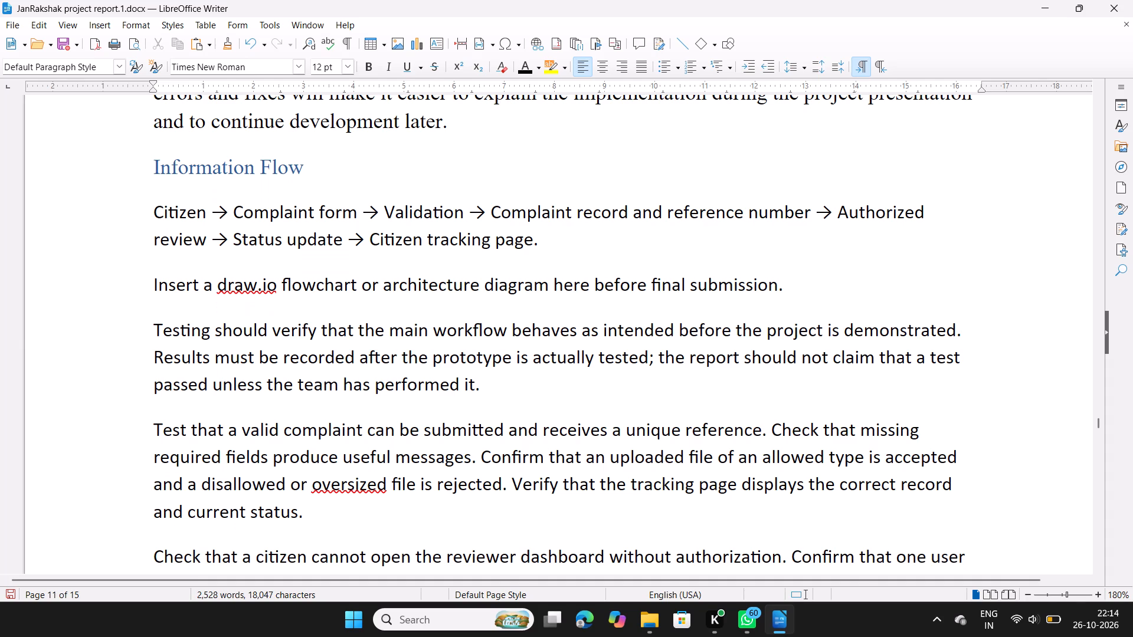
{"action": "scroll", "coordinate": [362, 537], "scroll_direction": "up", "scroll_amount": 2}
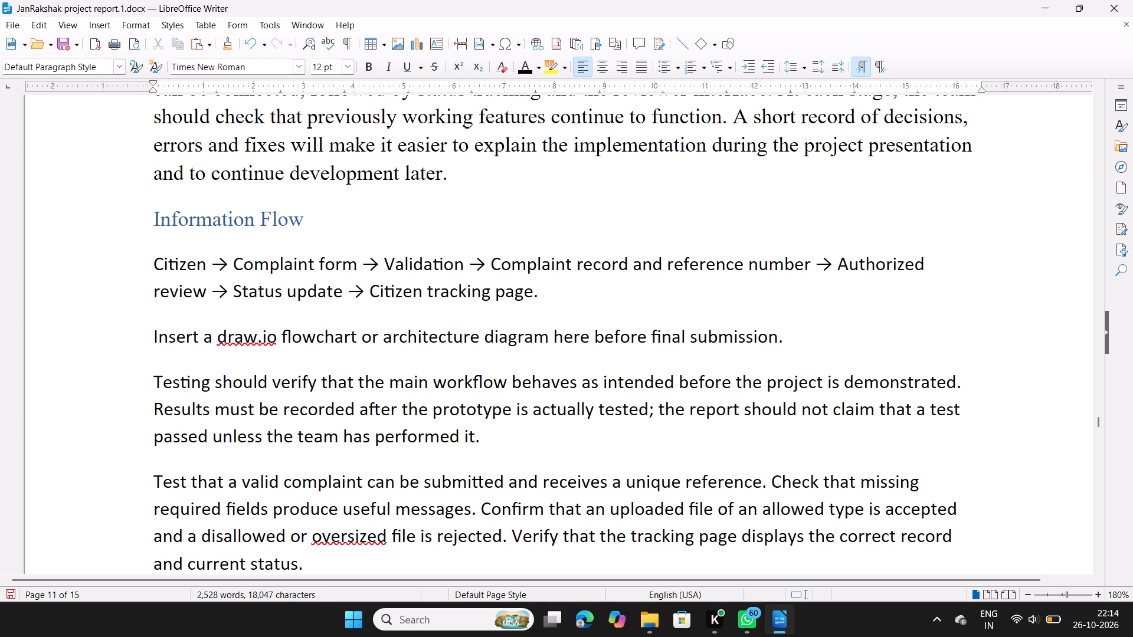
At 110% zoom, review the pages from Information Flow back to the AI-Assisted Civic Issue Reporting Flowchart, ending again at Information Flow.
{"action": "scroll", "coordinate": [304, 411], "scroll_direction": "down", "scroll_amount": 5, "text": "ctrl"}
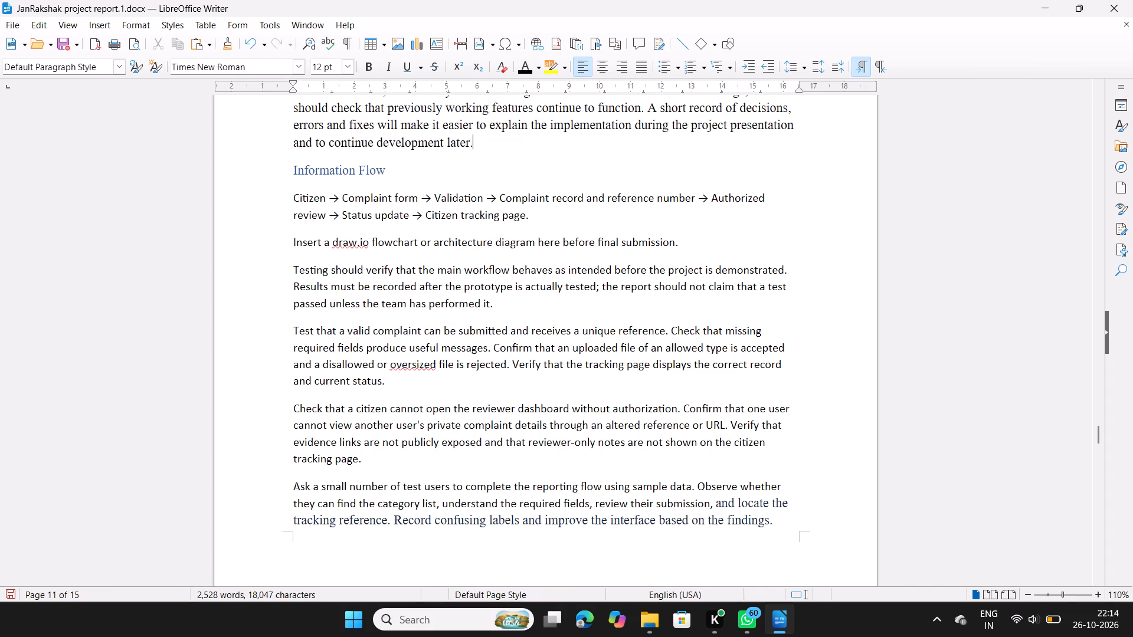
{"action": "scroll", "coordinate": [516, 226], "scroll_direction": "up", "scroll_amount": 3}
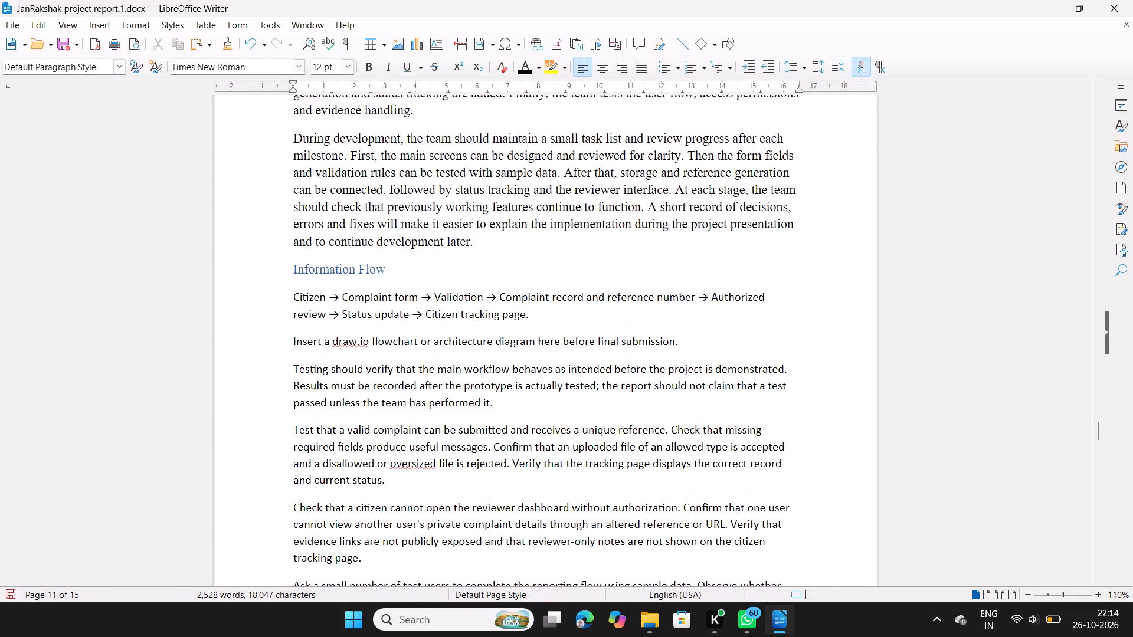
{"action": "scroll", "coordinate": [516, 226], "scroll_direction": "up", "scroll_amount": 6}
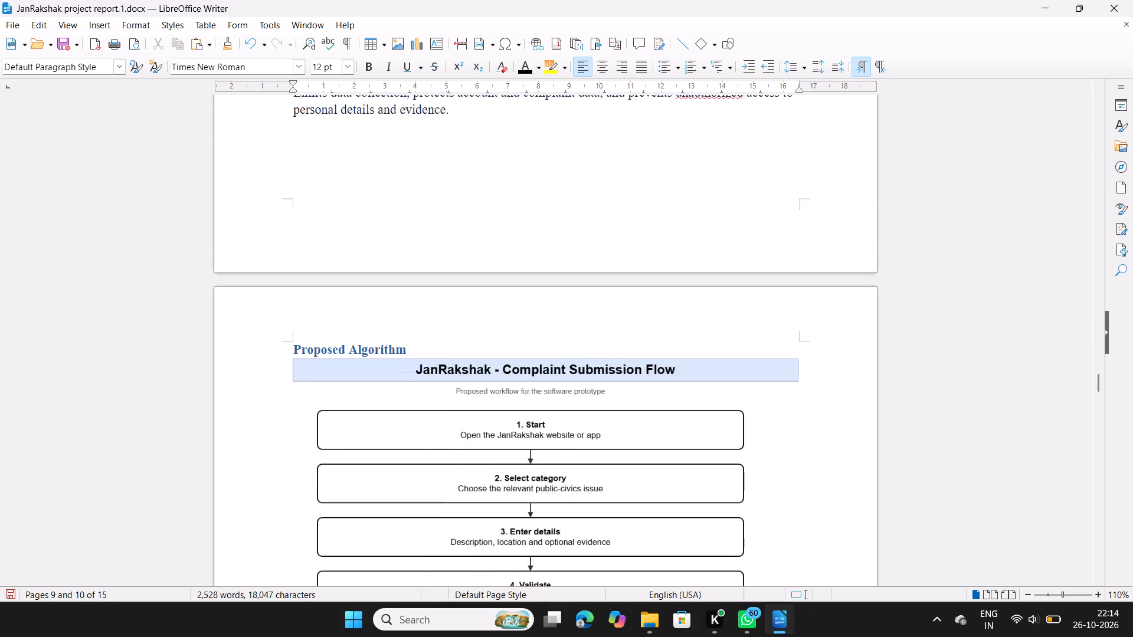
{"action": "scroll", "coordinate": [516, 226], "scroll_direction": "up", "scroll_amount": 9}
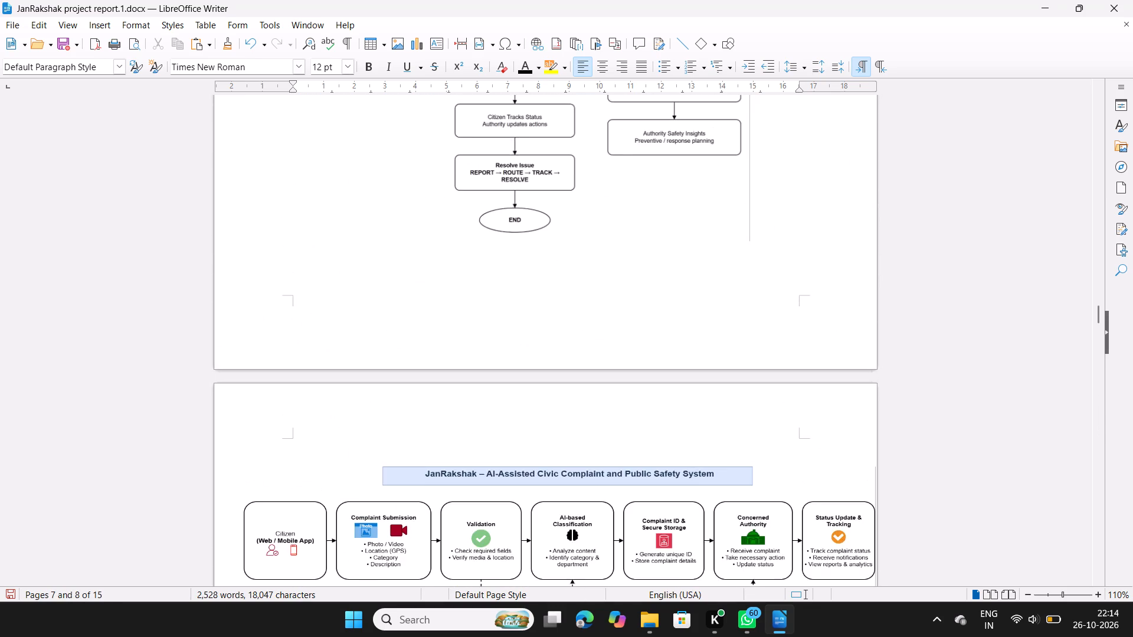
{"action": "scroll", "coordinate": [516, 226], "scroll_direction": "up", "scroll_amount": 5}
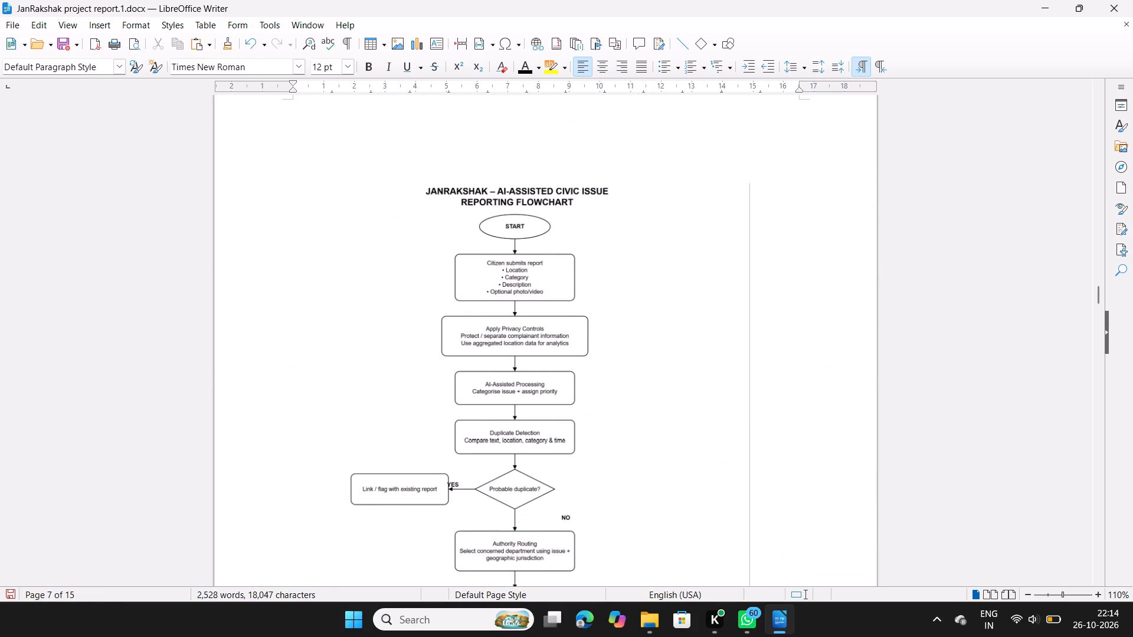
{"action": "scroll", "coordinate": [516, 226], "scroll_direction": "up", "scroll_amount": 3}
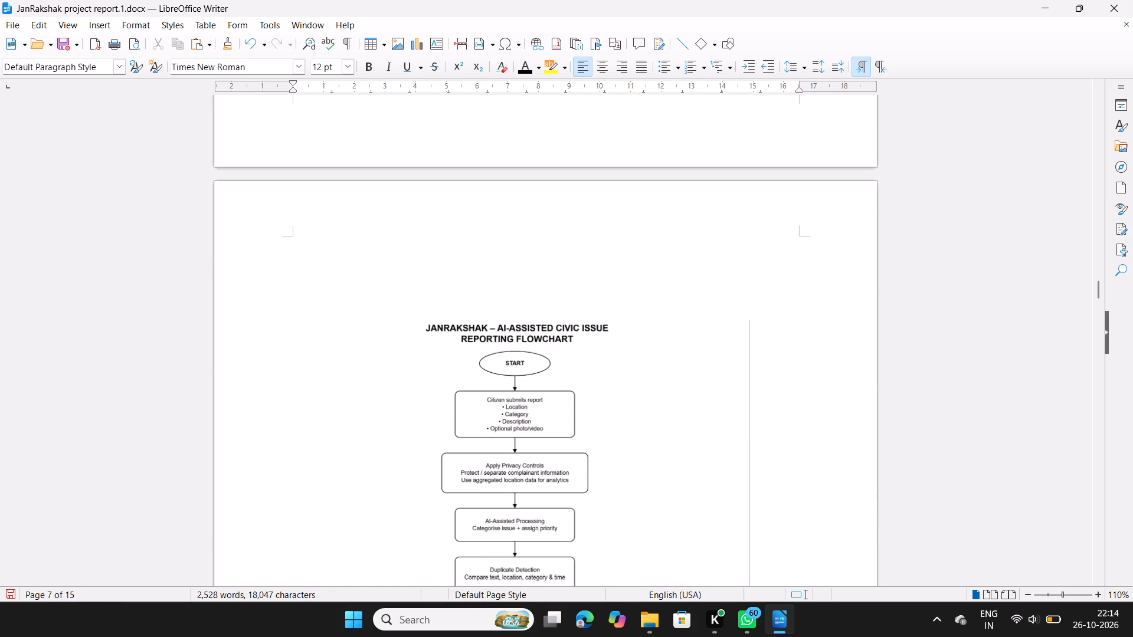
{"action": "scroll", "coordinate": [516, 226], "scroll_direction": "down", "scroll_amount": 10}
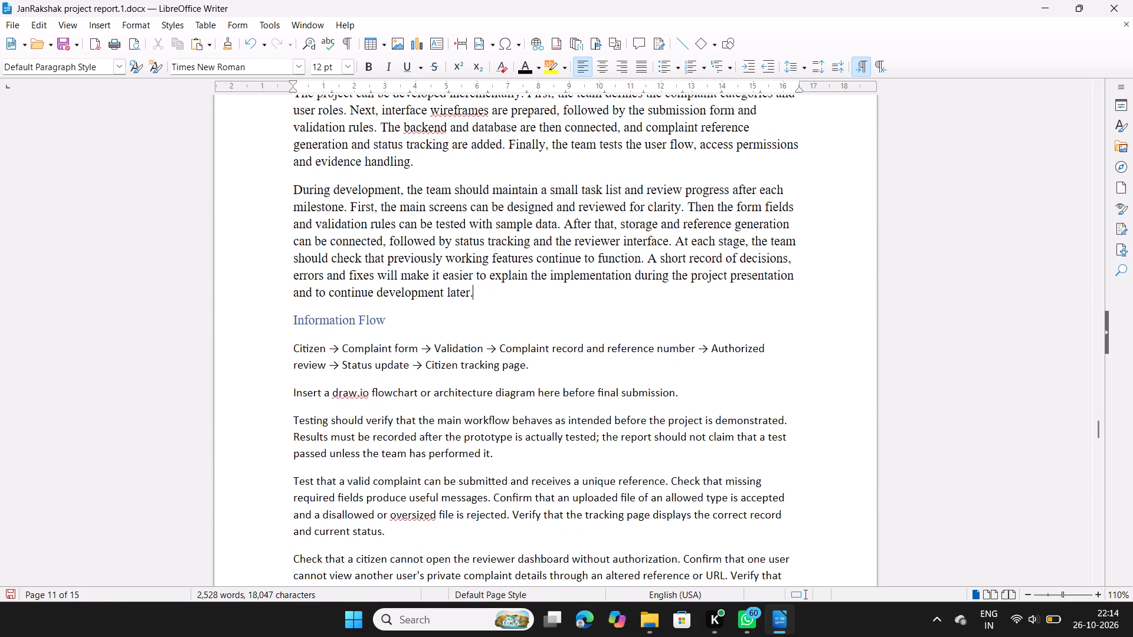
{"action": "scroll", "coordinate": [516, 226], "scroll_direction": "down", "scroll_amount": 1}
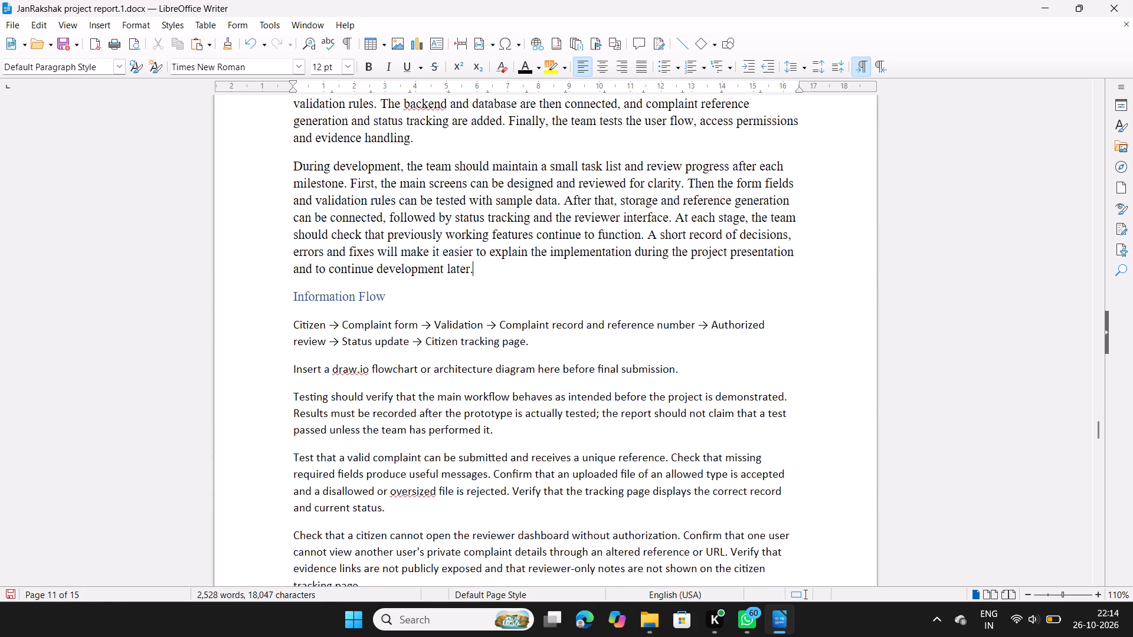
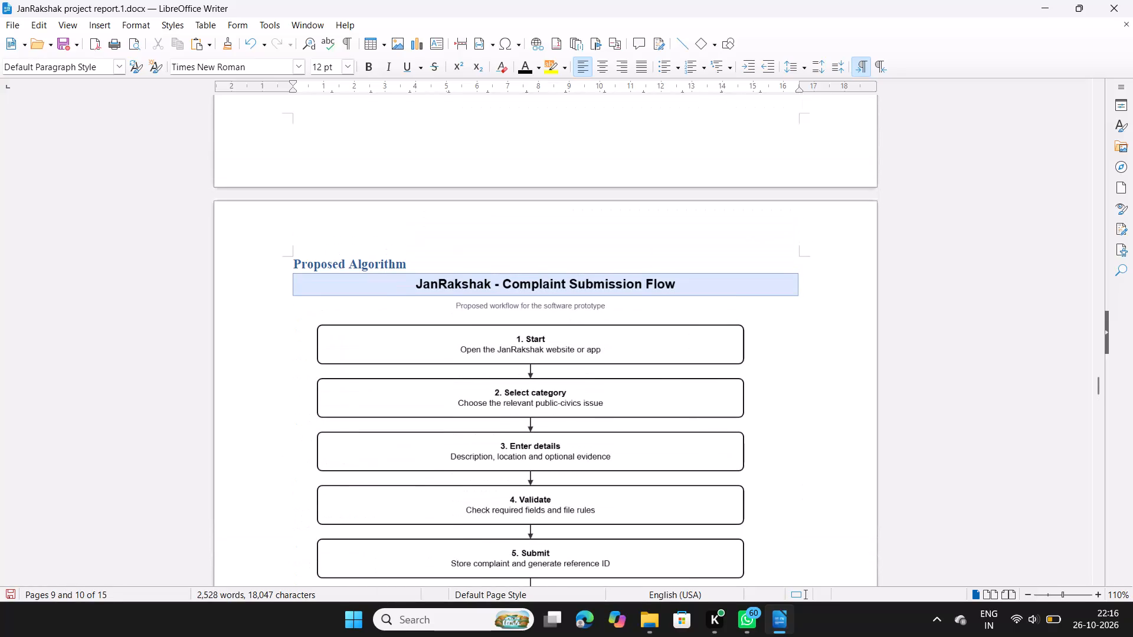
Review the report from Proposed Algorithm back to Structure of the Project, then forward to the Project Module: Design/Algorithm section.
{"action": "scroll", "coordinate": [516, 226], "scroll_direction": "up", "scroll_amount": 3}
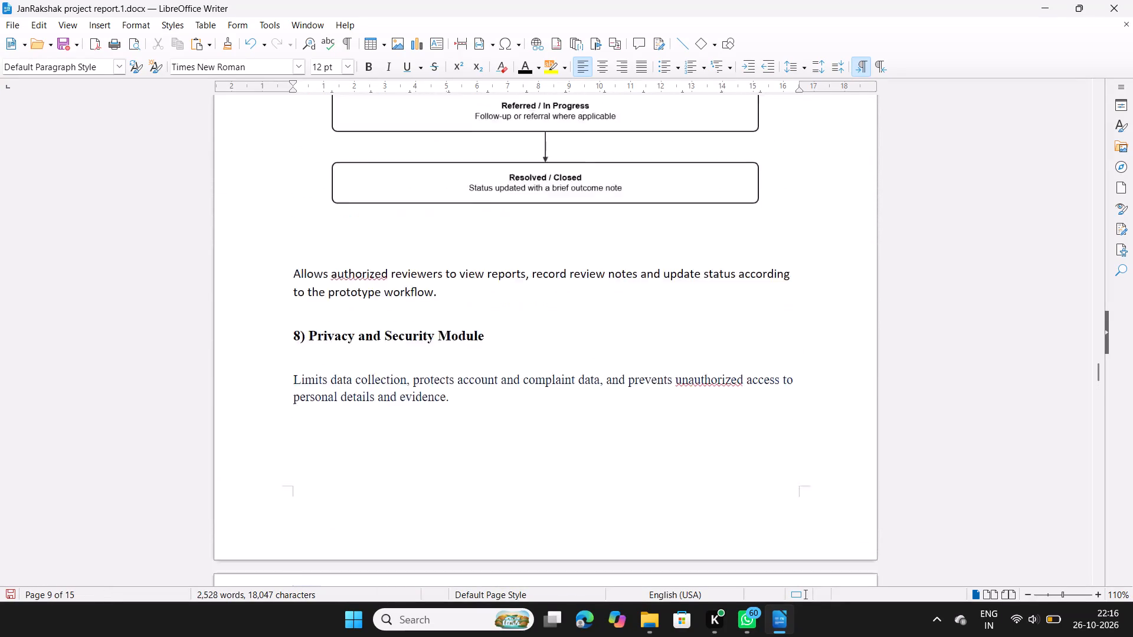
{"action": "scroll", "coordinate": [516, 226], "scroll_direction": "up", "scroll_amount": 4}
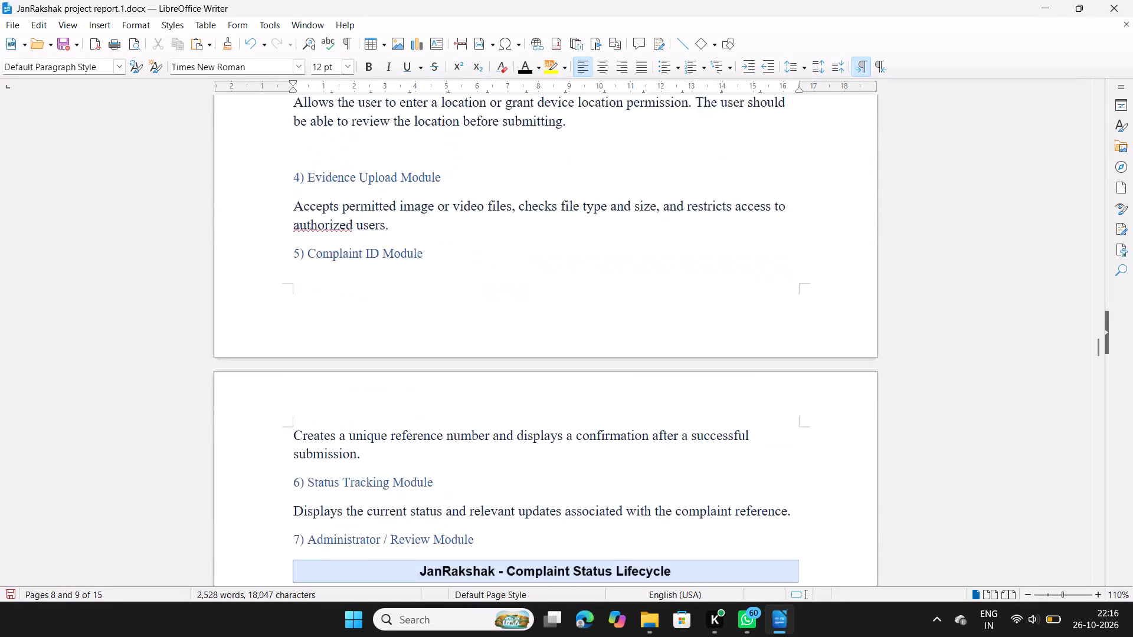
{"action": "scroll", "coordinate": [516, 226], "scroll_direction": "up", "scroll_amount": 7}
{"action": "scroll", "coordinate": [516, 226], "scroll_direction": "down", "scroll_amount": 1}
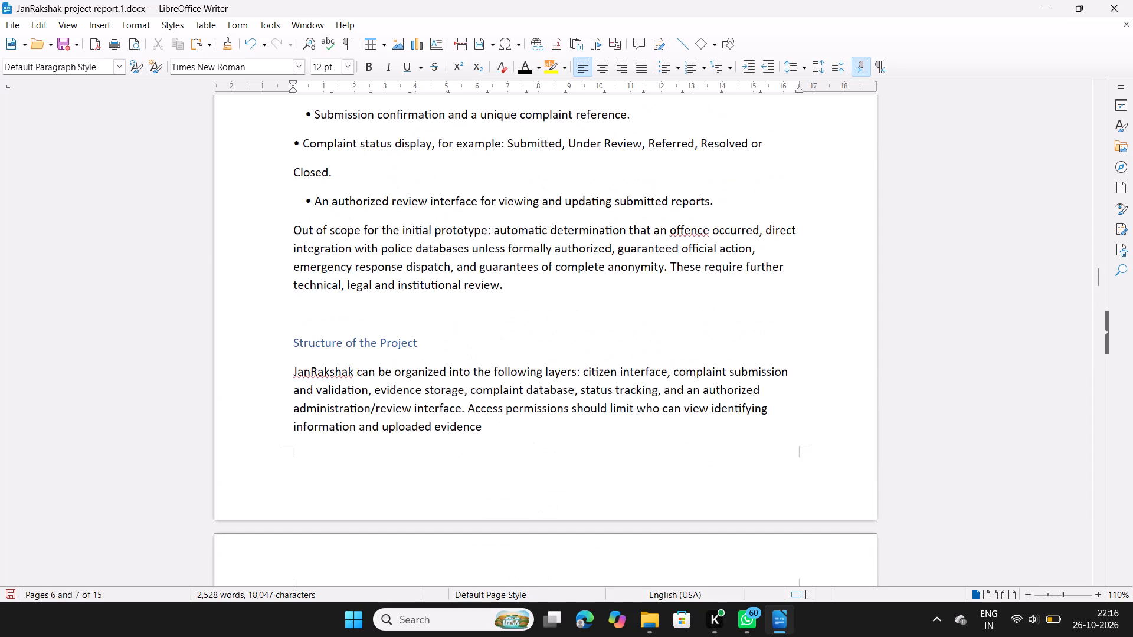
{"action": "scroll", "coordinate": [516, 226], "scroll_direction": "down", "scroll_amount": 2}
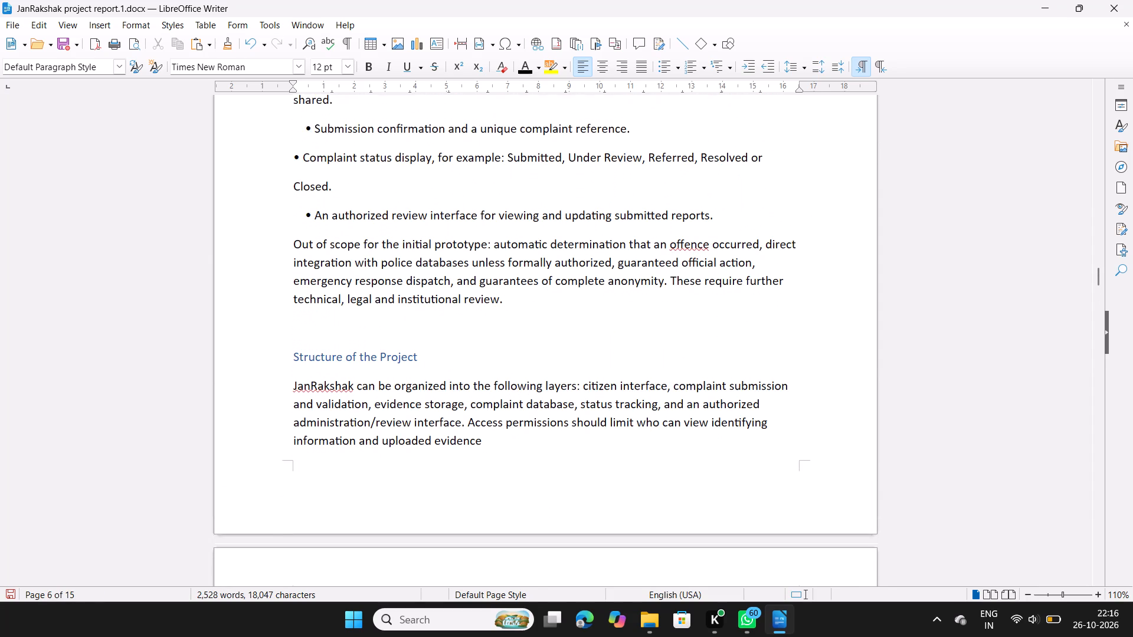
{"action": "scroll", "coordinate": [516, 226], "scroll_direction": "down", "scroll_amount": 3}
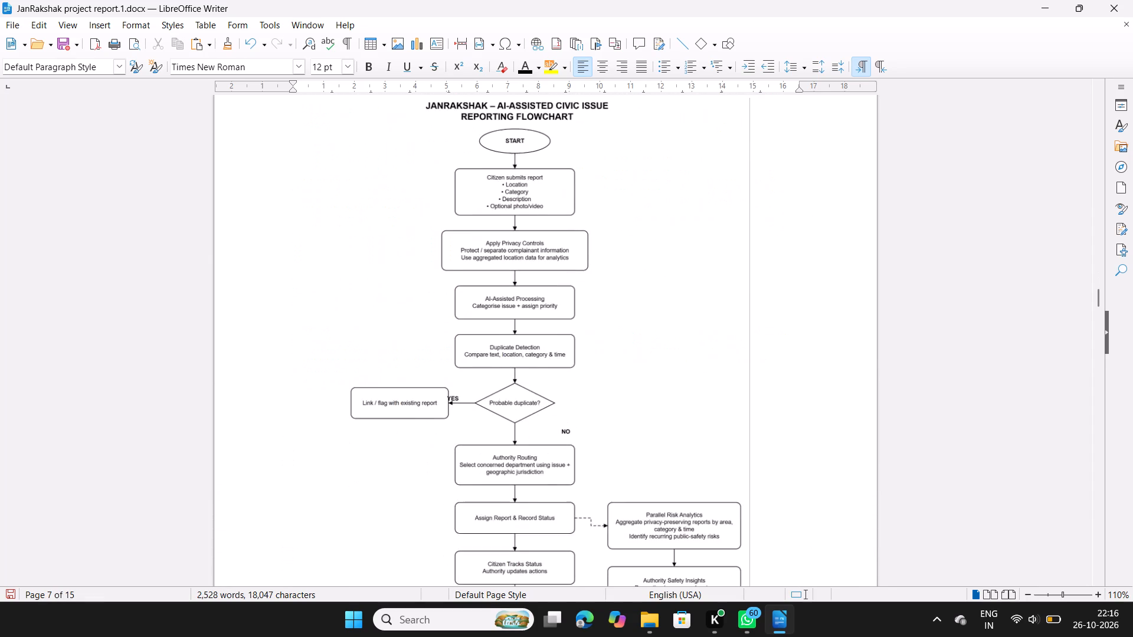
{"action": "scroll", "coordinate": [516, 226], "scroll_direction": "down", "scroll_amount": 6}
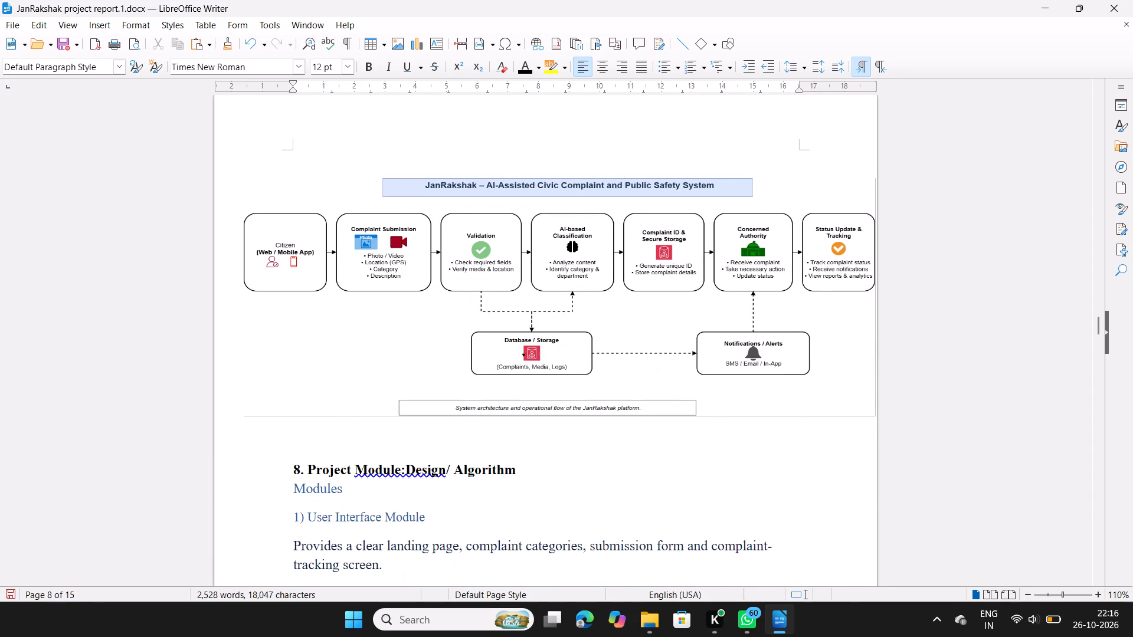
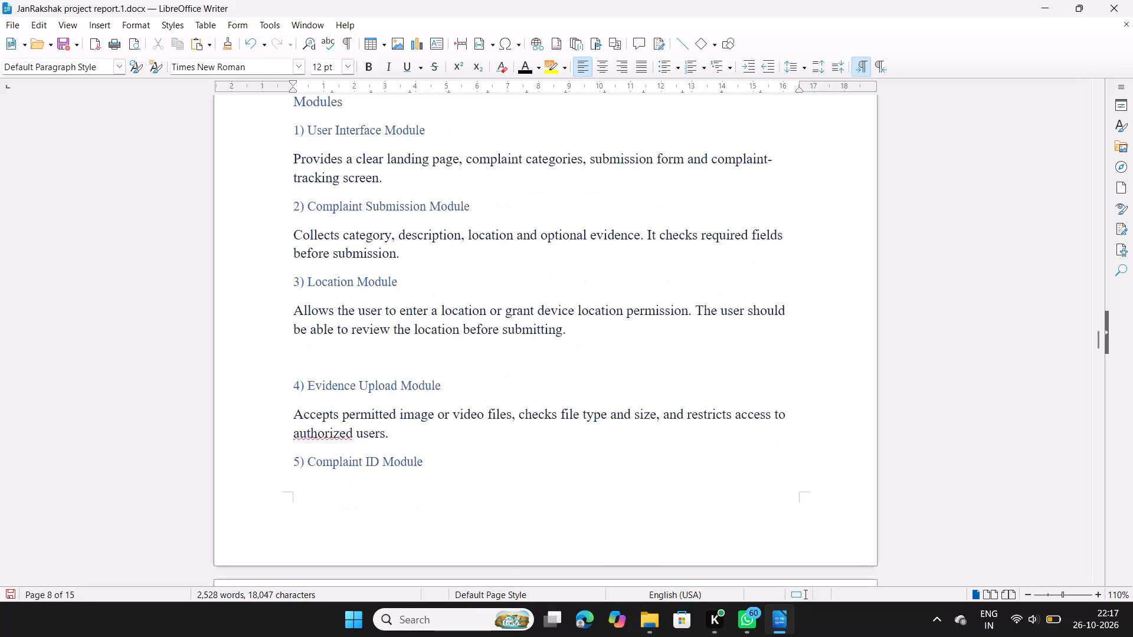
Review the report from the Modules section through the Proposed Algorithm flowchart to the Information Flow text.
{"action": "scroll", "coordinate": [516, 226], "scroll_direction": "down", "scroll_amount": 10}
{"action": "scroll", "coordinate": [516, 226], "scroll_direction": "up", "scroll_amount": 1}
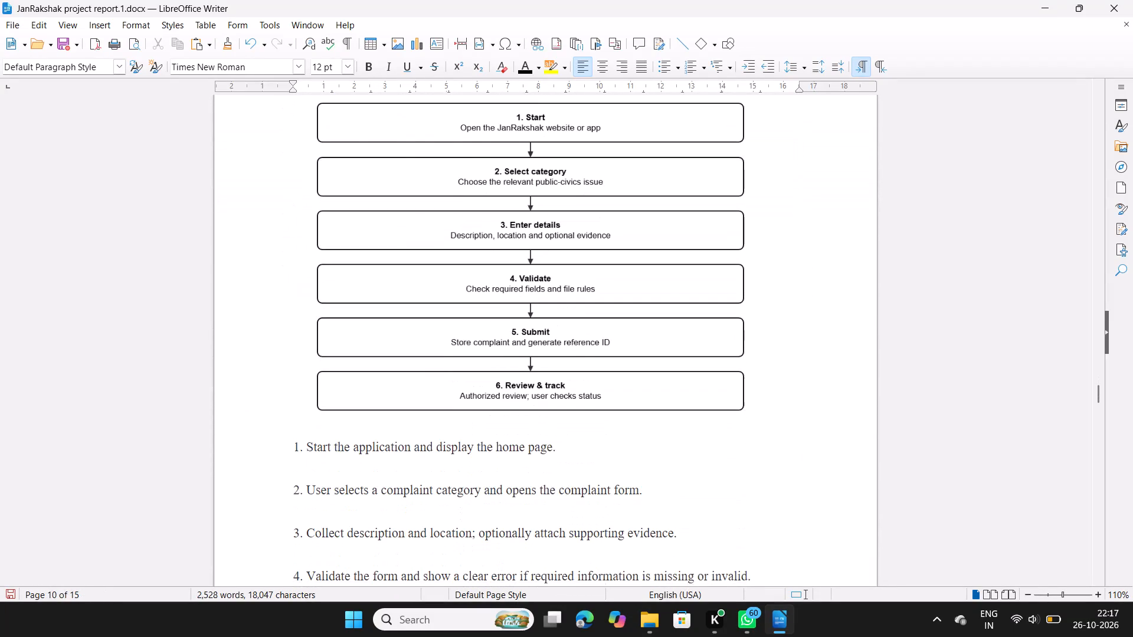
{"action": "scroll", "coordinate": [516, 226], "scroll_direction": "up", "scroll_amount": 3}
{"action": "scroll", "coordinate": [516, 226], "scroll_direction": "down", "scroll_amount": 2}
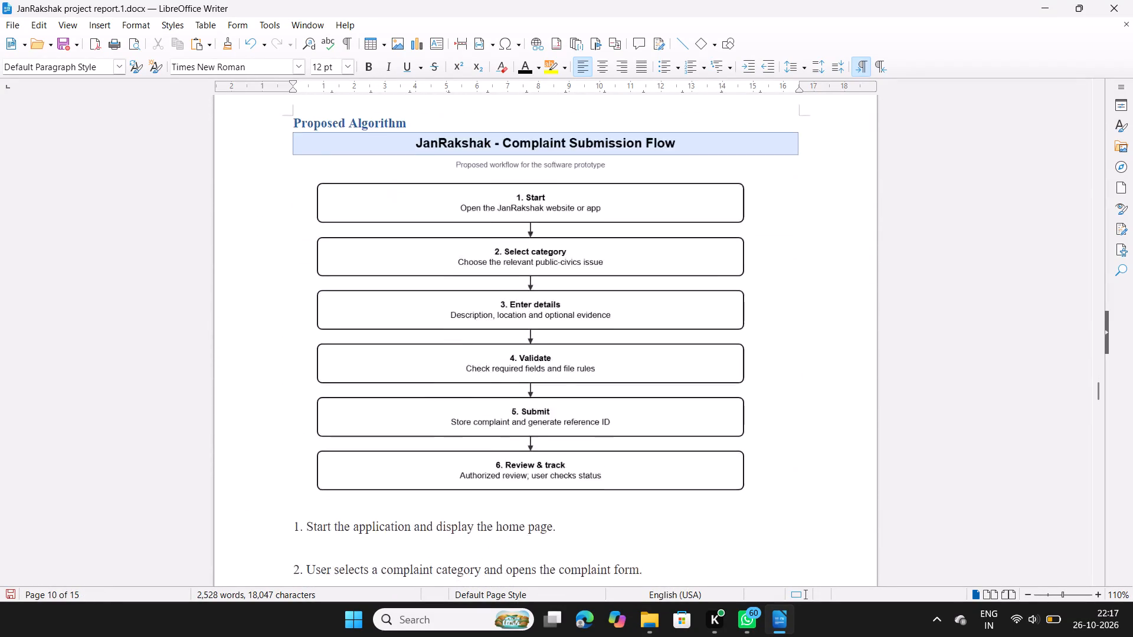
{"action": "scroll", "coordinate": [516, 226], "scroll_direction": "down", "scroll_amount": 7}
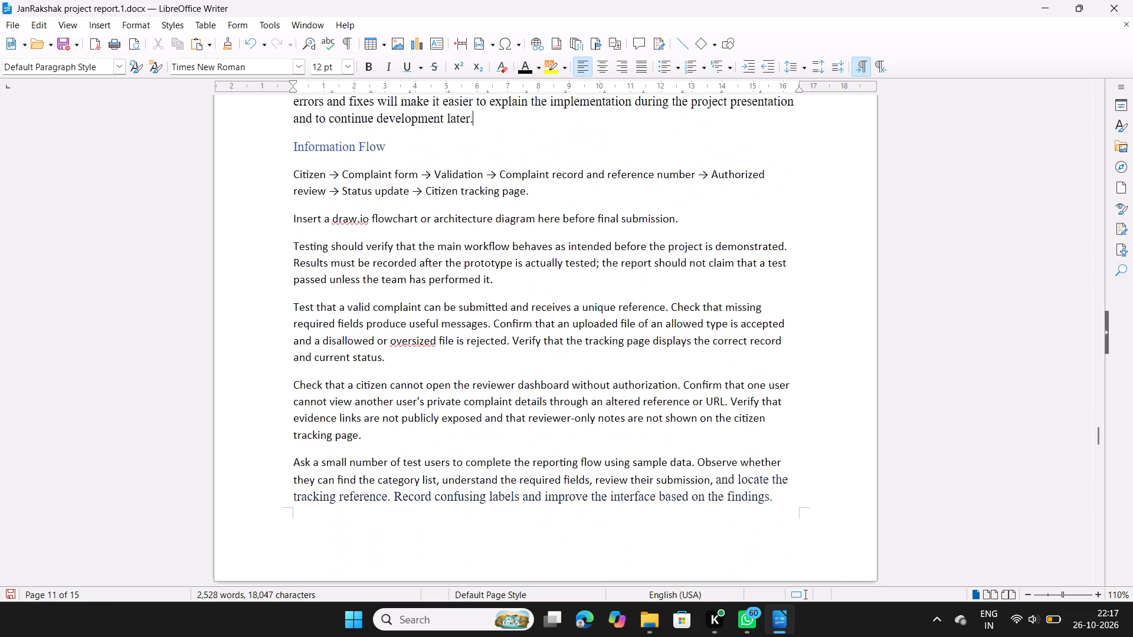
{"action": "scroll", "coordinate": [516, 226], "scroll_direction": "down", "scroll_amount": 1}
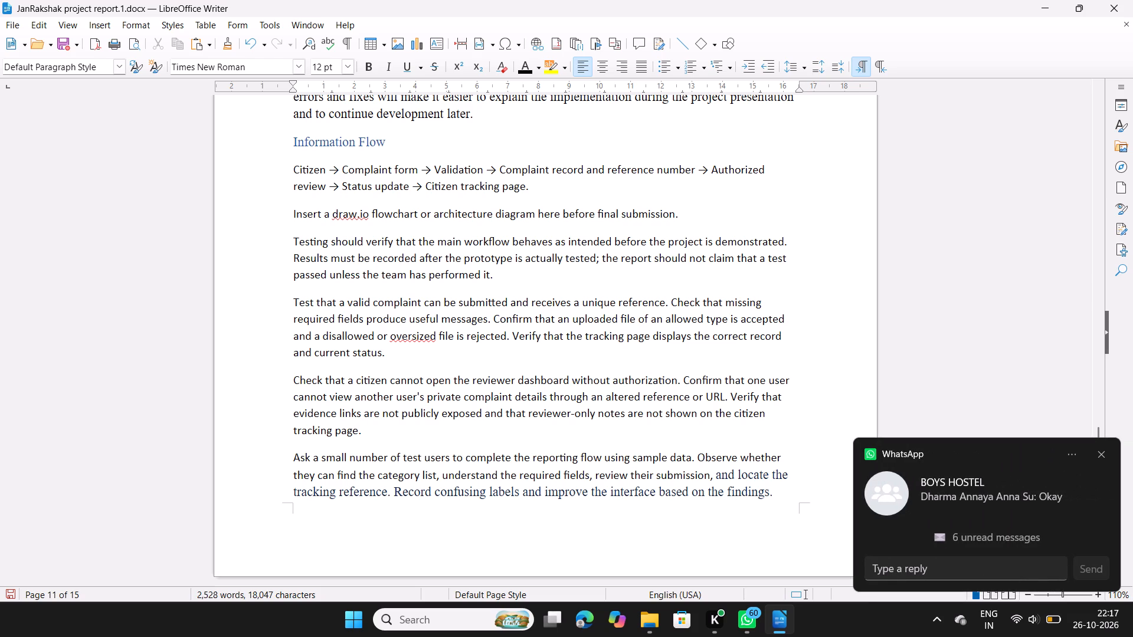
Select the placeholder sentence "Insert a draw.io flowchart or architecture diagram here before final submission." under Information Flow.
{"action": "left_click_drag", "start_coordinate": [292, 216], "coordinate": [469, 222]}
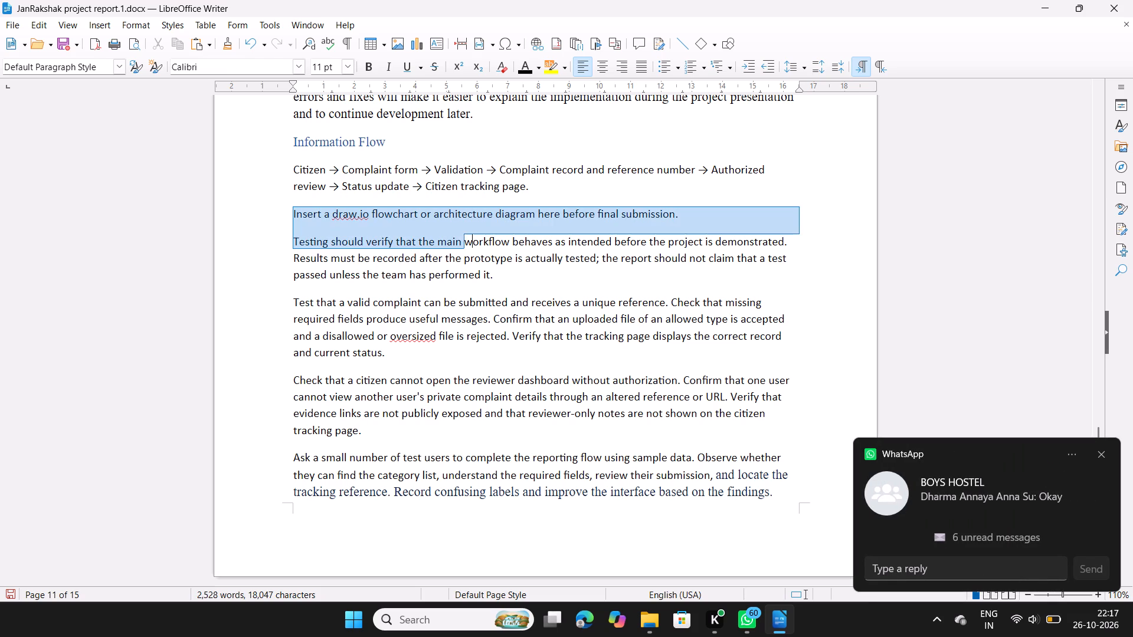
{"action": "left_click_drag", "start_coordinate": [469, 222], "coordinate": [646, 216]}
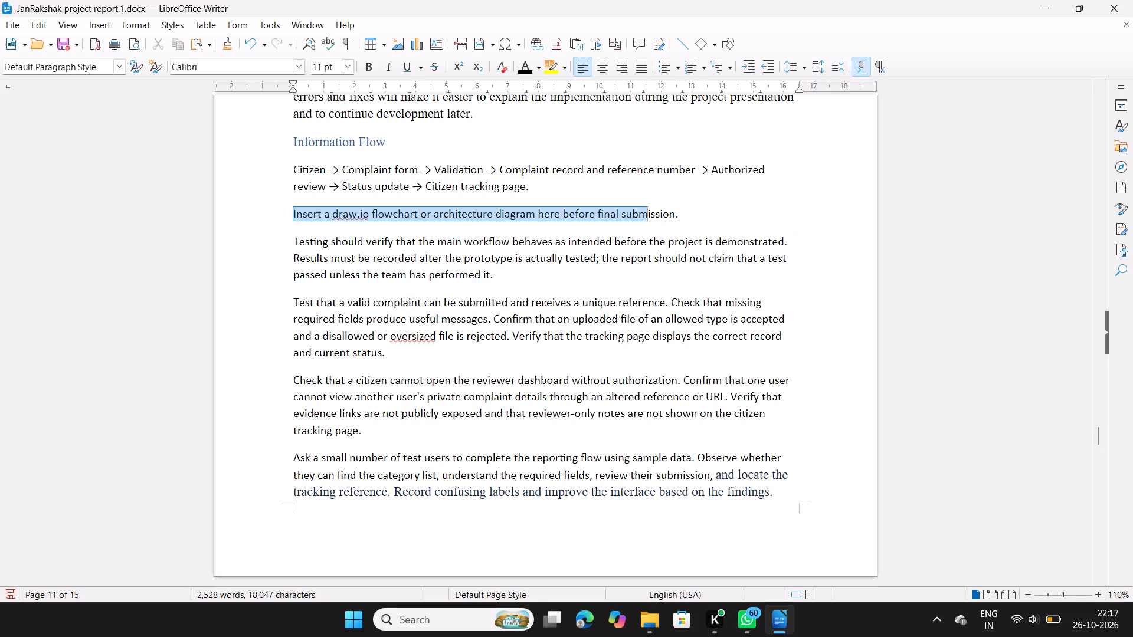
{"action": "left_click_drag", "start_coordinate": [646, 216], "coordinate": [688, 217]}
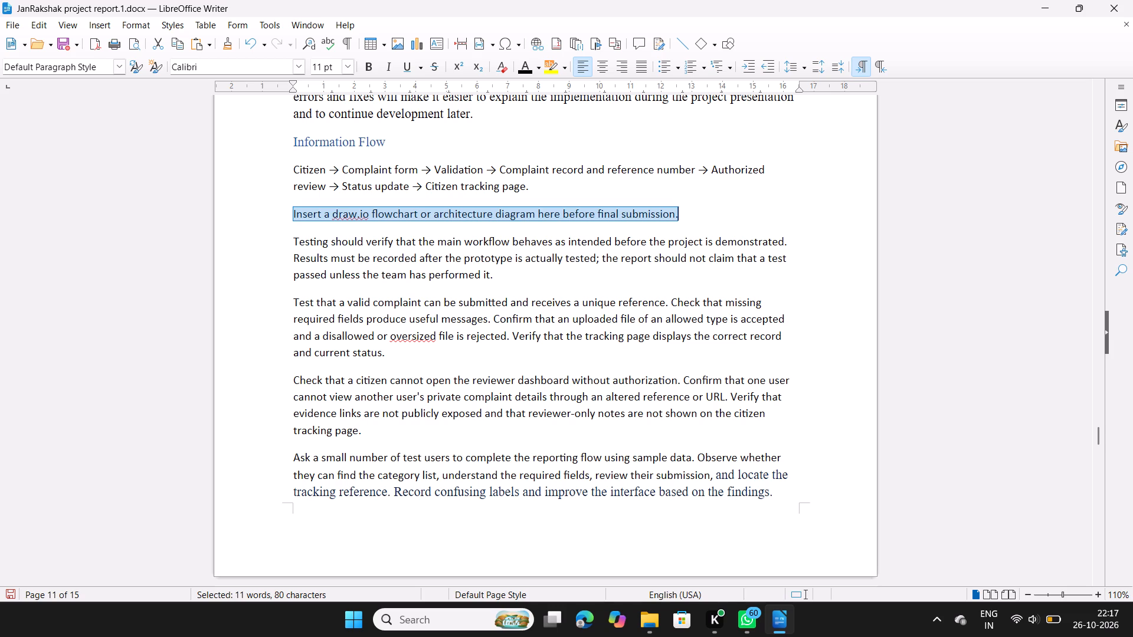
Delete the "Insert a draw.io flowchart or architecture diagram here before final submission." placeholder line and its leftover empty paragraph under Information Flow.
{"action": "scroll", "coordinate": [688, 217], "scroll_direction": "up", "scroll_amount": 1}
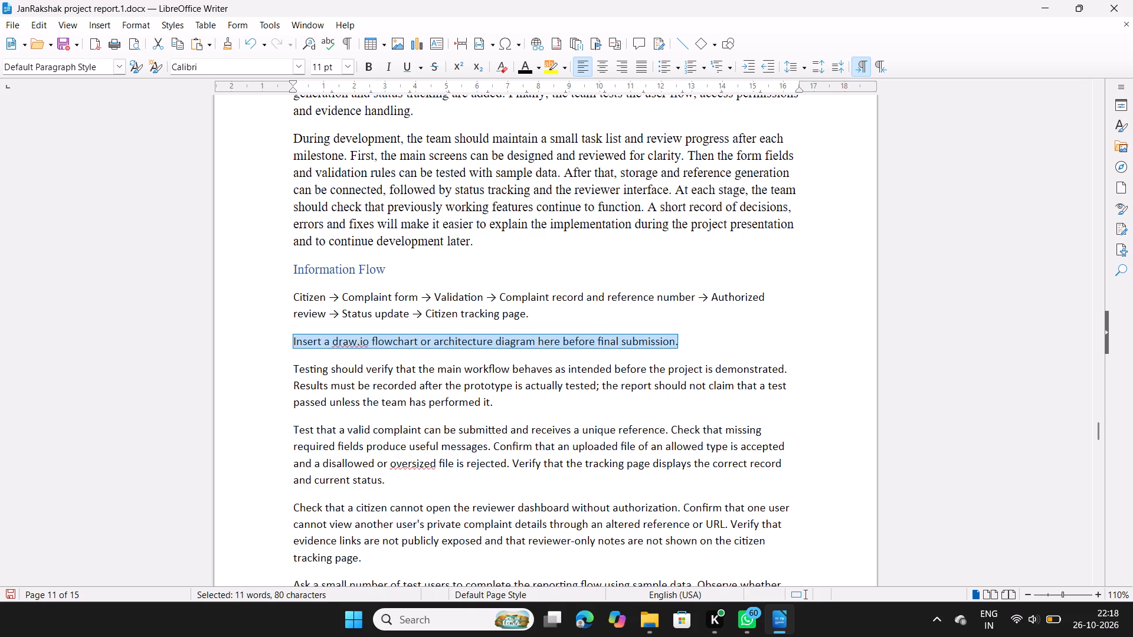
{"action": "key", "text": "BackSpace"}
{"action": "key", "text": "BackSpace"}
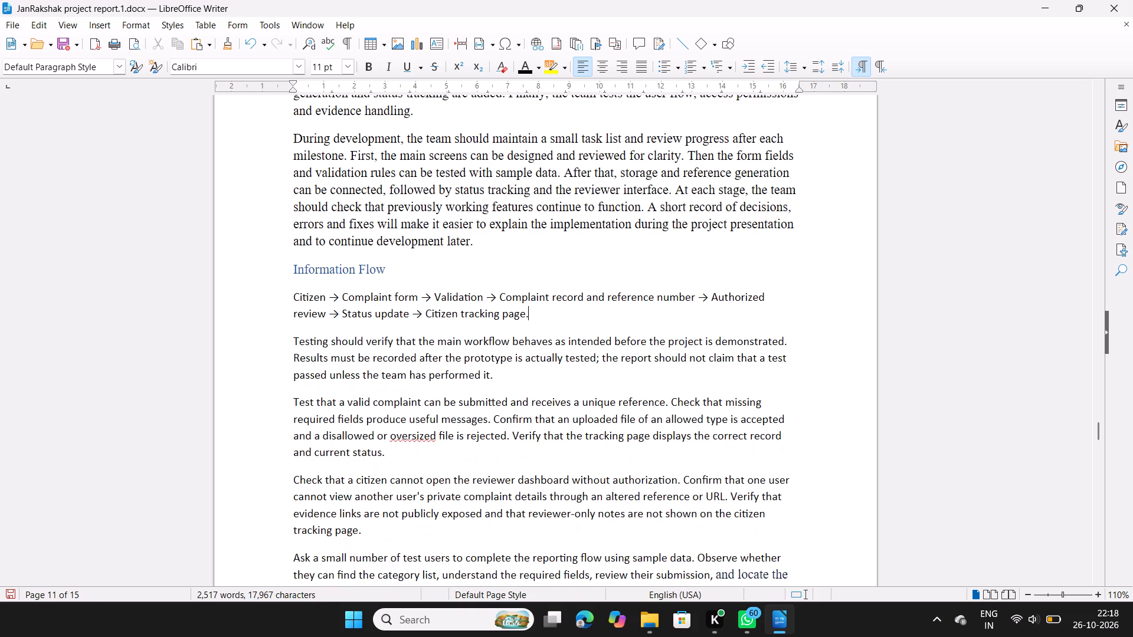
Set the body text under Information Flow, from "Citizen → Complaint form" through "based on the findings.", to 12 pt.
{"action": "scroll", "coordinate": [688, 217], "scroll_direction": "down", "scroll_amount": 1}
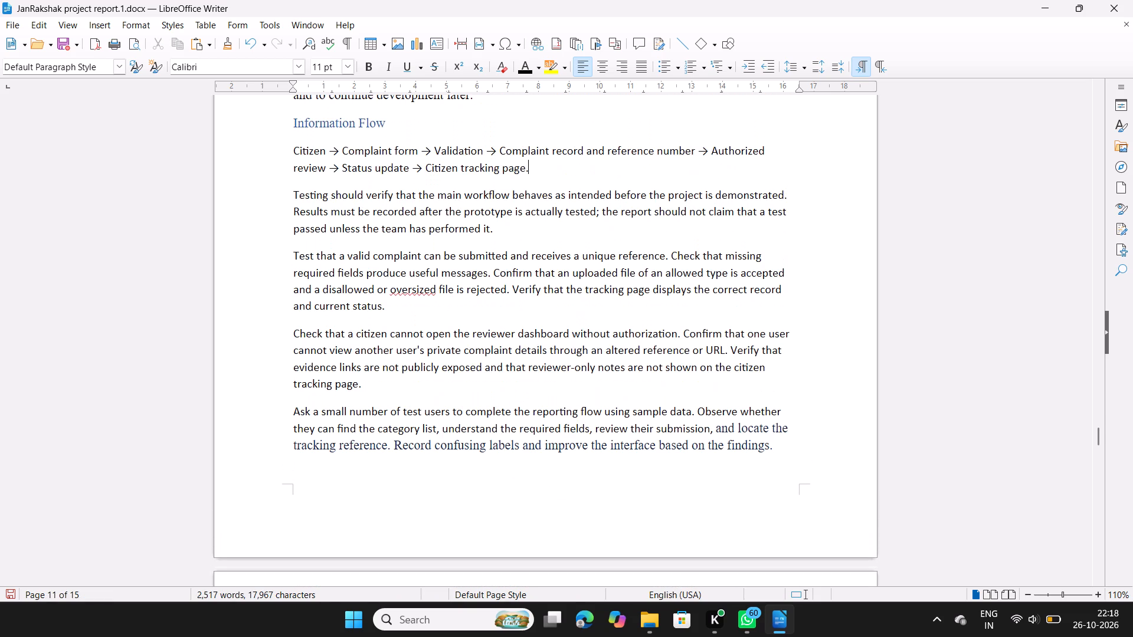
{"action": "left_click_drag", "start_coordinate": [289, 152], "coordinate": [545, 295]}
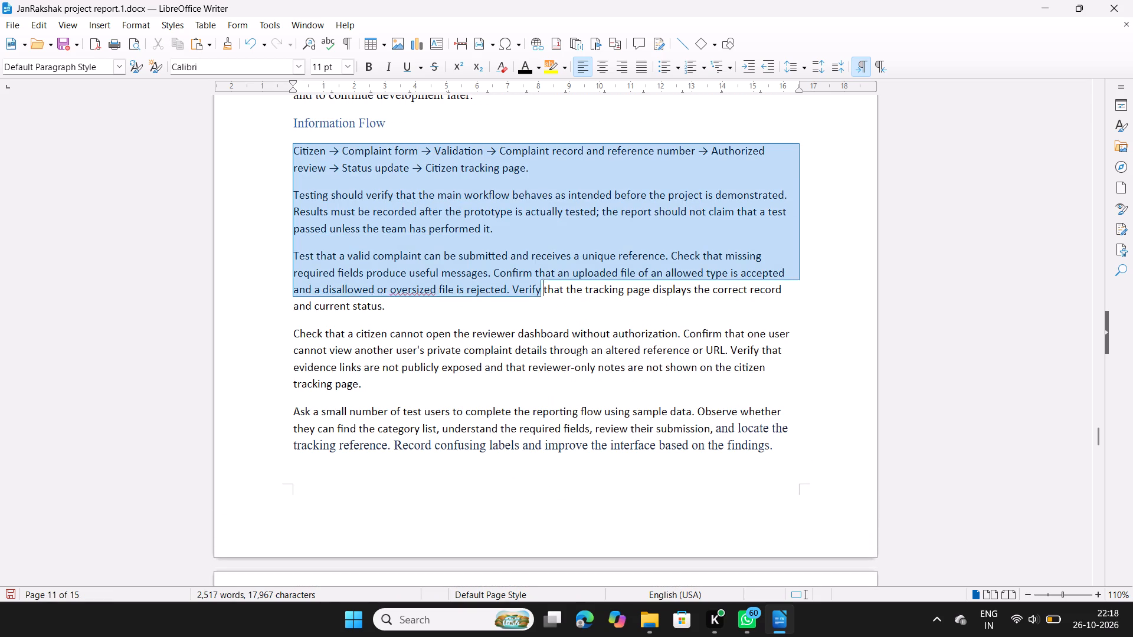
{"action": "left_click_drag", "start_coordinate": [545, 295], "coordinate": [699, 438]}
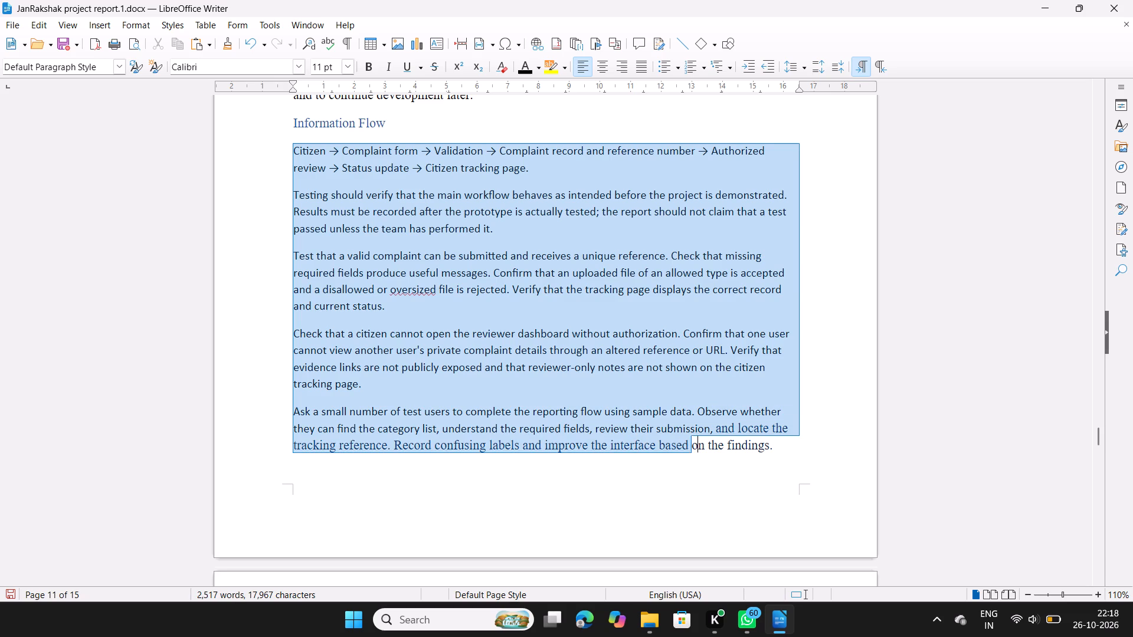
{"action": "left_click_drag", "start_coordinate": [699, 438], "coordinate": [817, 446]}
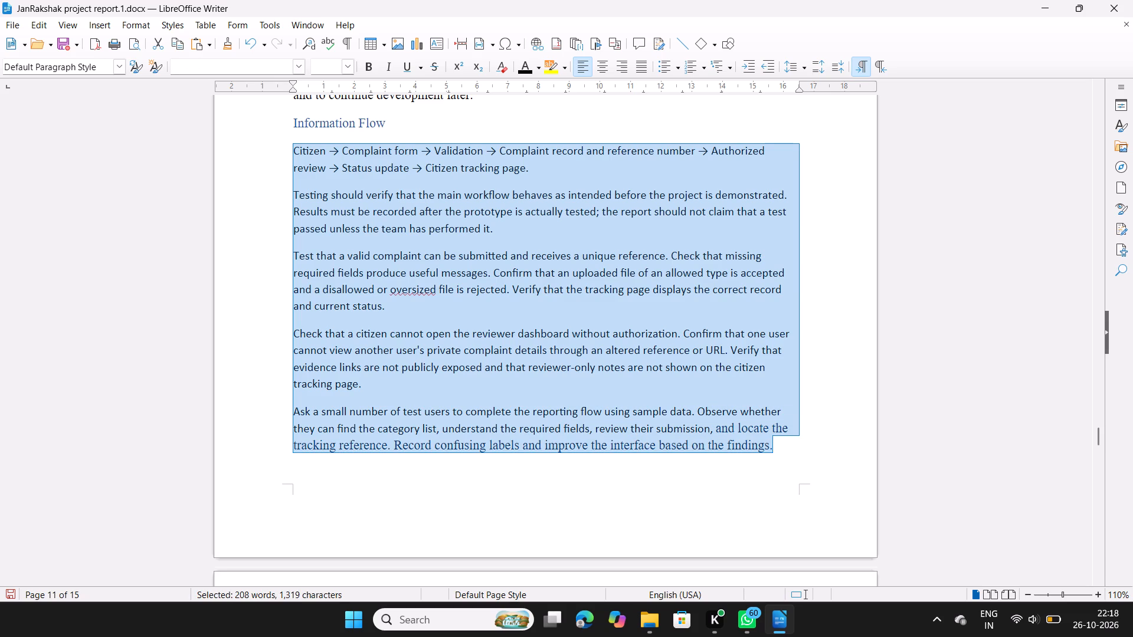
{"action": "left_click", "coordinate": [345, 67]}
{"action": "left_click", "coordinate": [333, 171]}
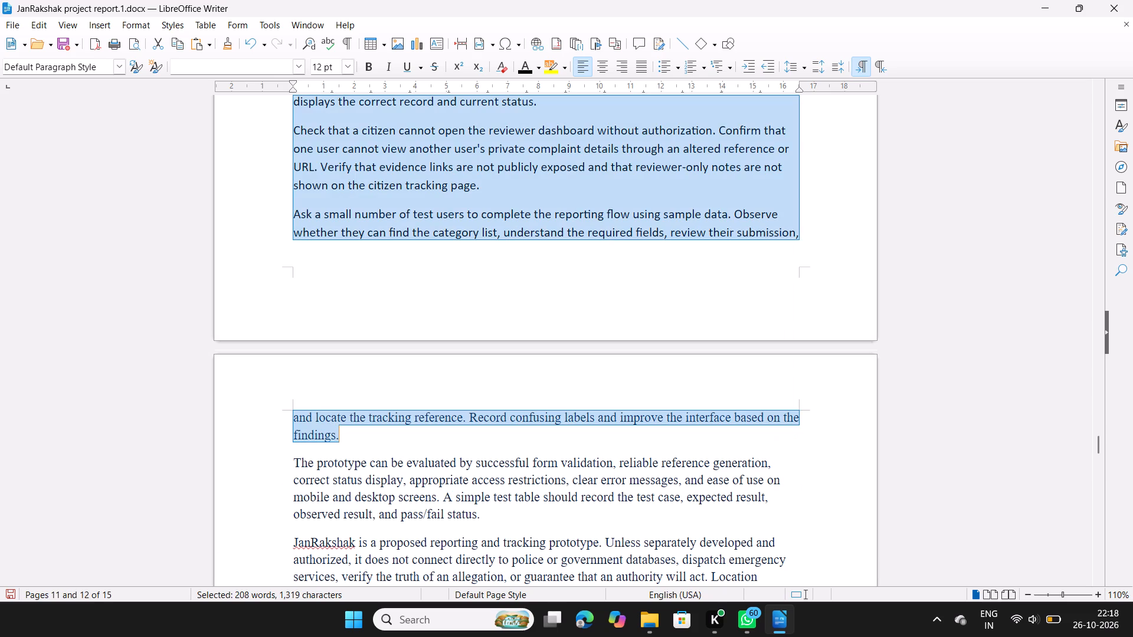
Check the font and size of the two Development Process paragraphs under Implementation Methodology.
{"action": "scroll", "coordinate": [421, 363], "scroll_direction": "up", "scroll_amount": 3}
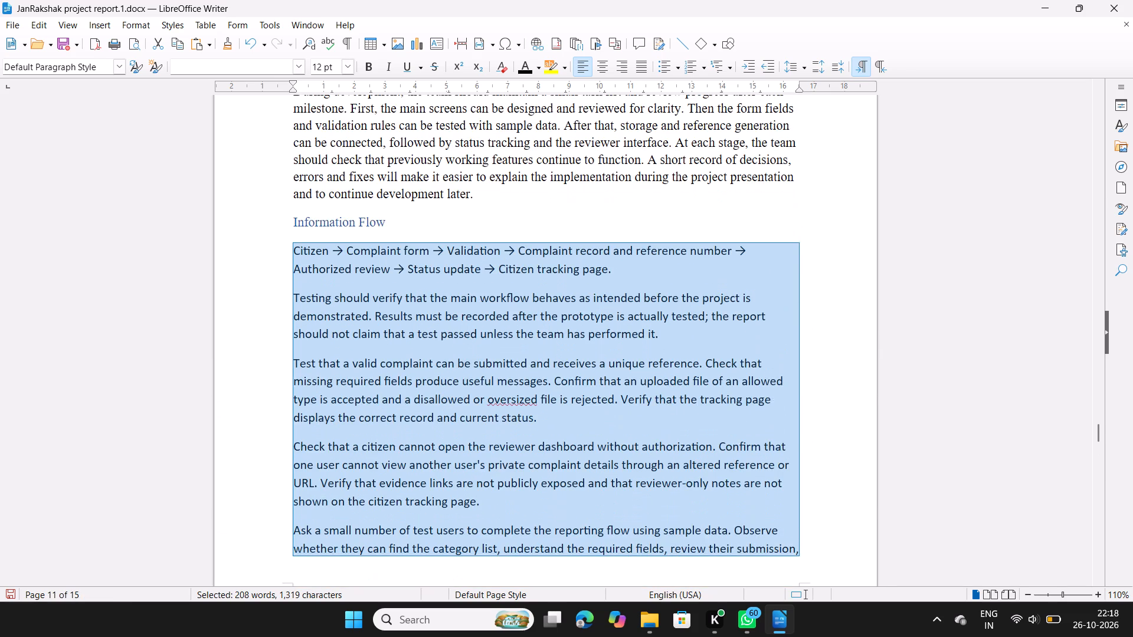
{"action": "scroll", "coordinate": [421, 363], "scroll_direction": "up", "scroll_amount": 2}
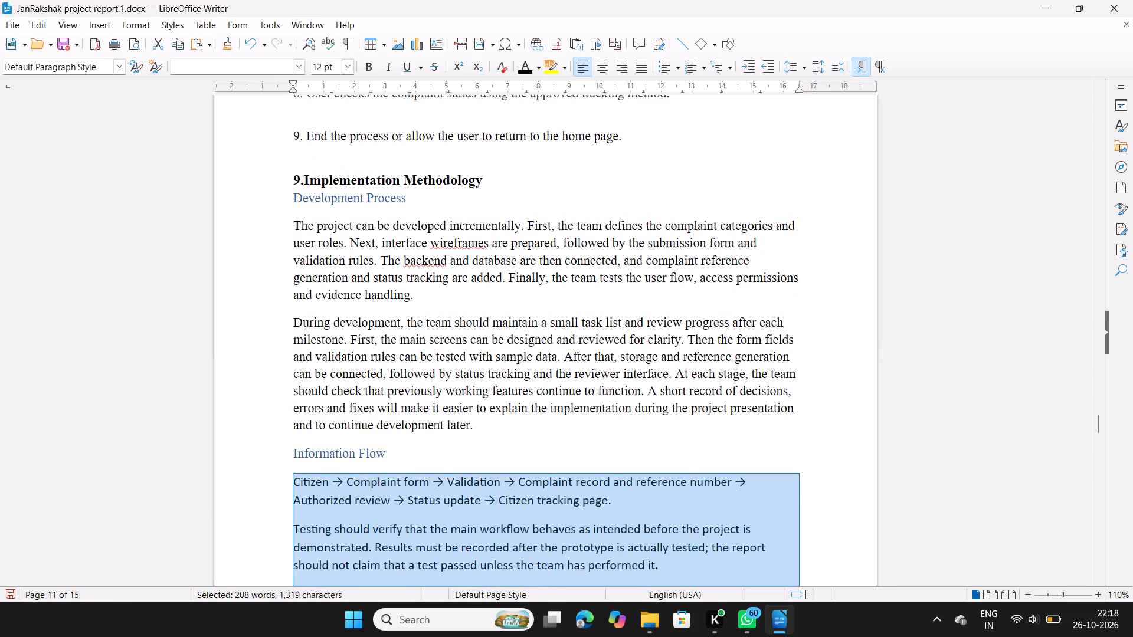
{"action": "left_click_drag", "start_coordinate": [282, 228], "coordinate": [499, 433]}
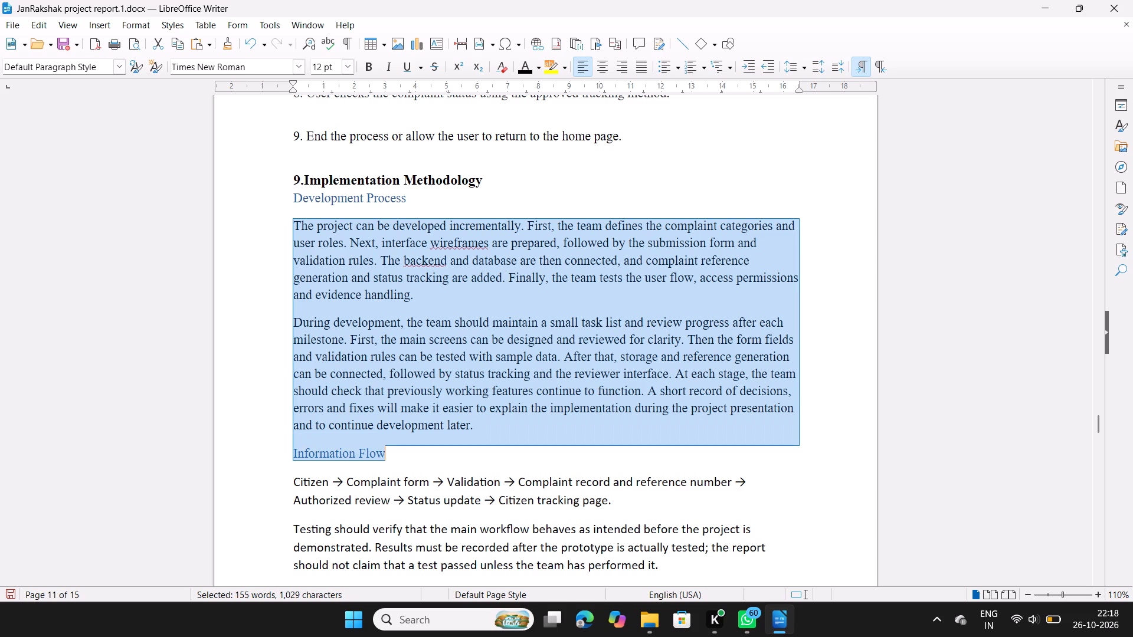
{"action": "left_click", "coordinate": [500, 409]}
{"action": "left_click_drag", "start_coordinate": [291, 223], "coordinate": [512, 420]}
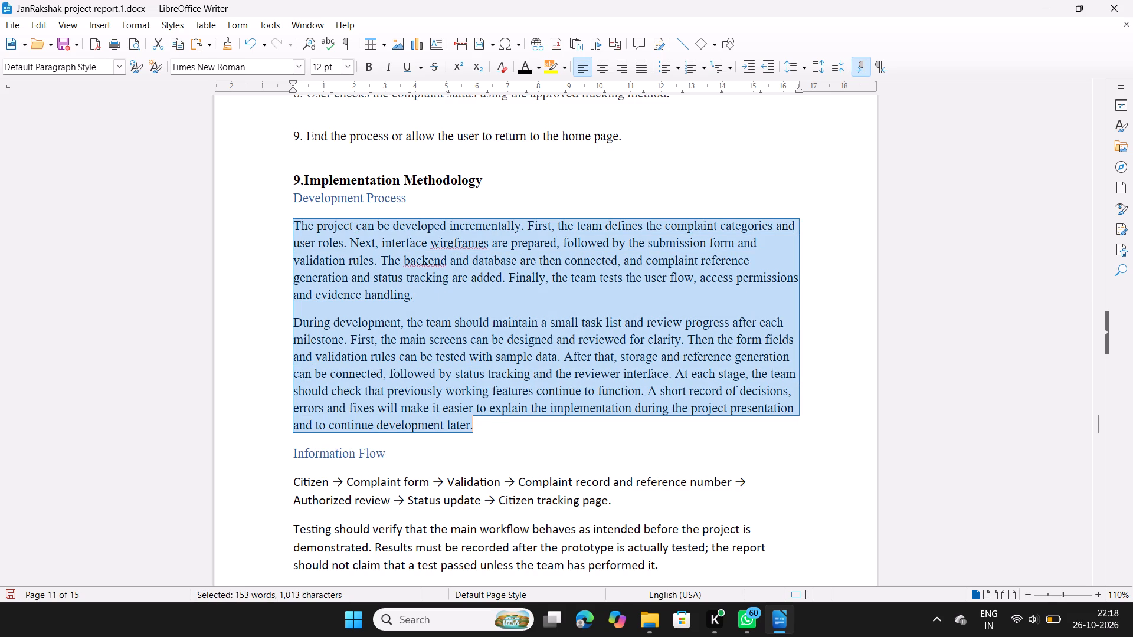
{"action": "left_click", "coordinate": [544, 438]}
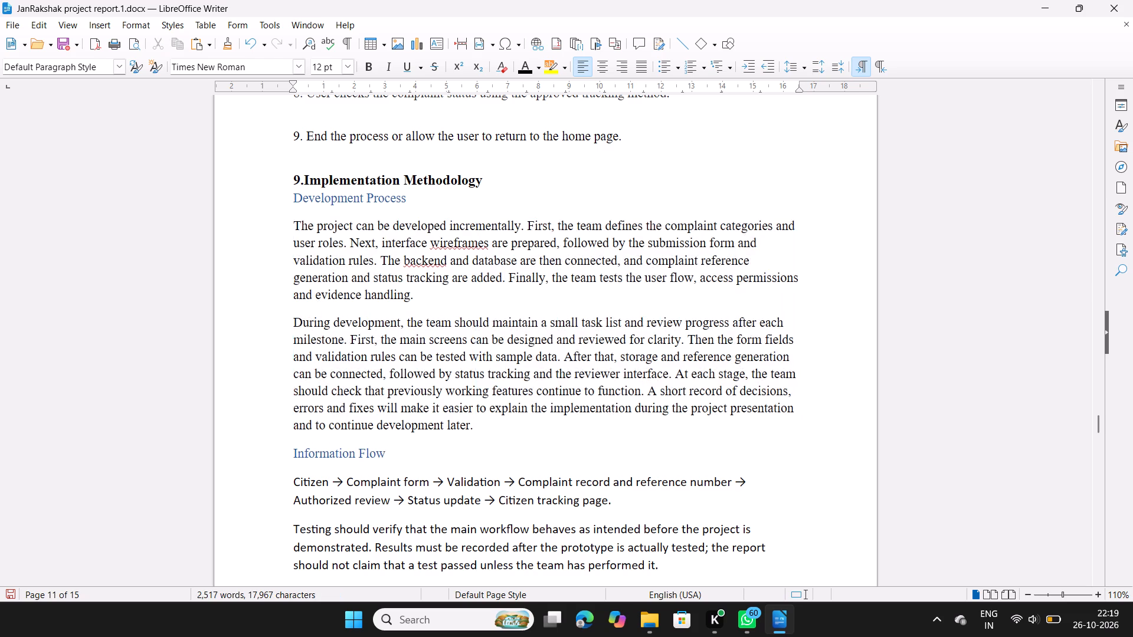
Apply 12 pt to the testing paragraphs from "Test that a valid complaint" through "review their submission," at the end of page 11.
{"action": "scroll", "coordinate": [544, 438], "scroll_direction": "down", "scroll_amount": 5}
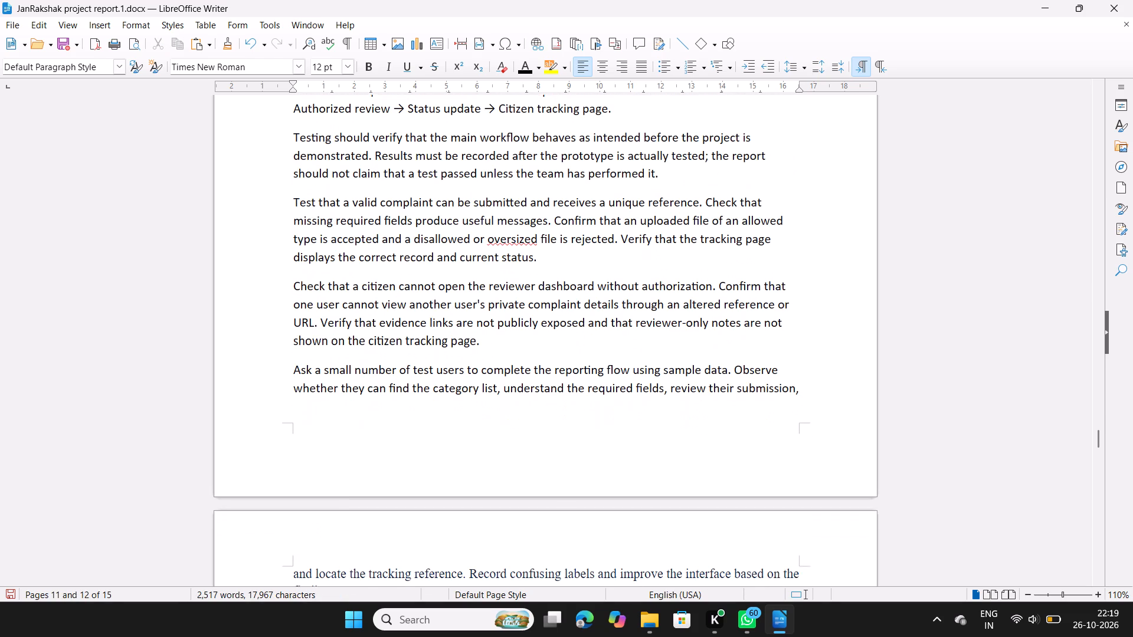
{"action": "scroll", "coordinate": [544, 438], "scroll_direction": "down", "scroll_amount": 1}
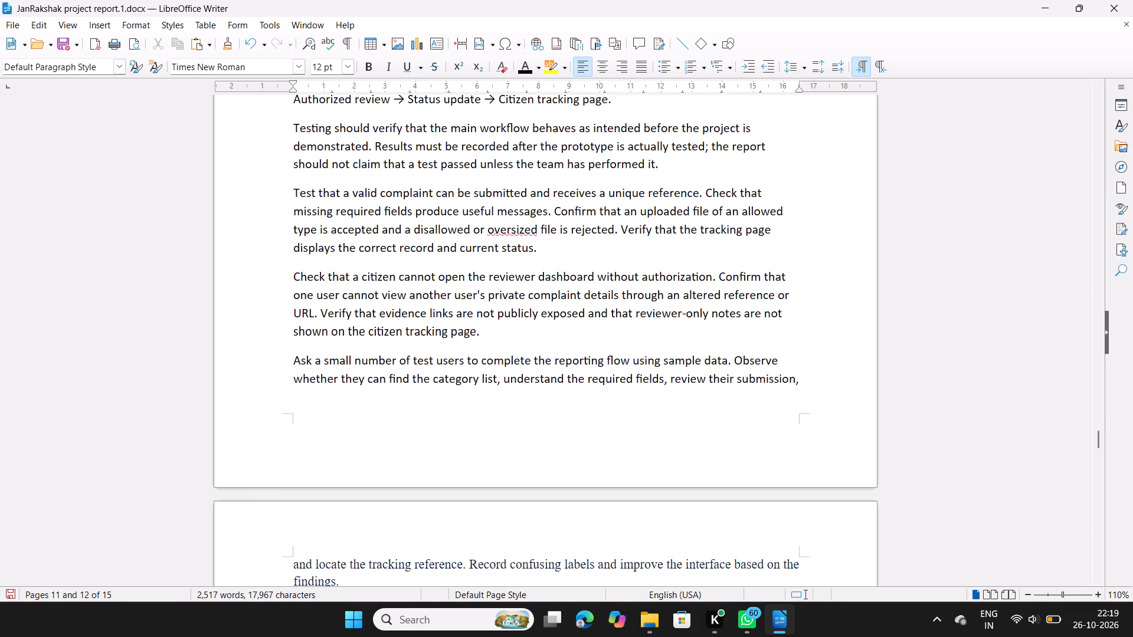
{"action": "left_click_drag", "start_coordinate": [290, 192], "coordinate": [552, 261]}
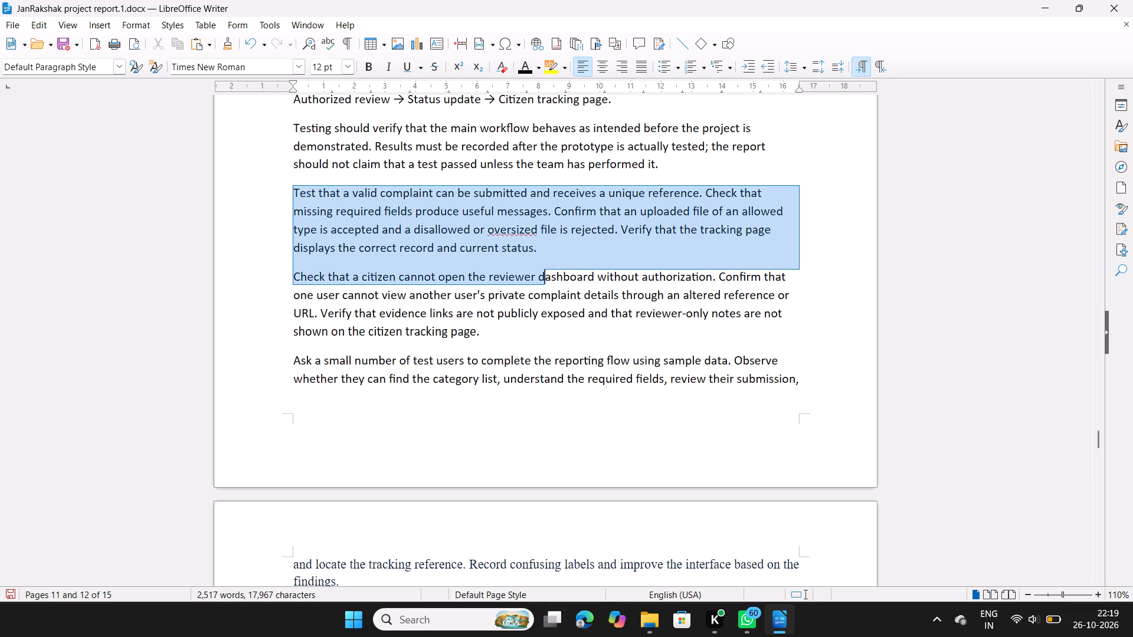
{"action": "left_click_drag", "start_coordinate": [552, 261], "coordinate": [718, 389]}
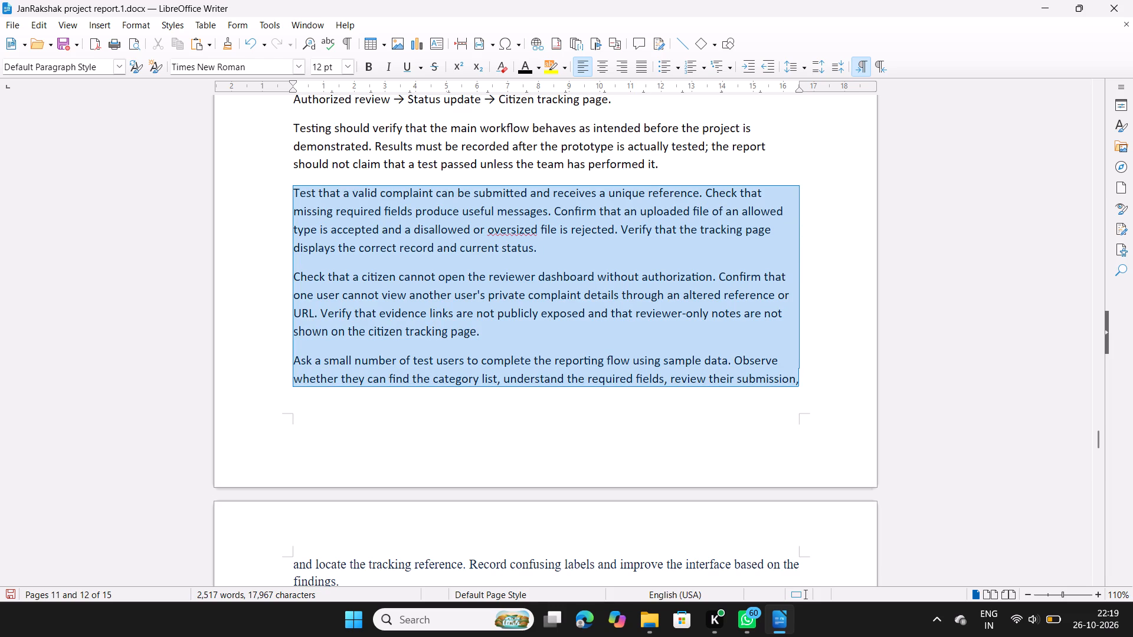
{"action": "left_click_drag", "start_coordinate": [718, 389], "coordinate": [748, 386]}
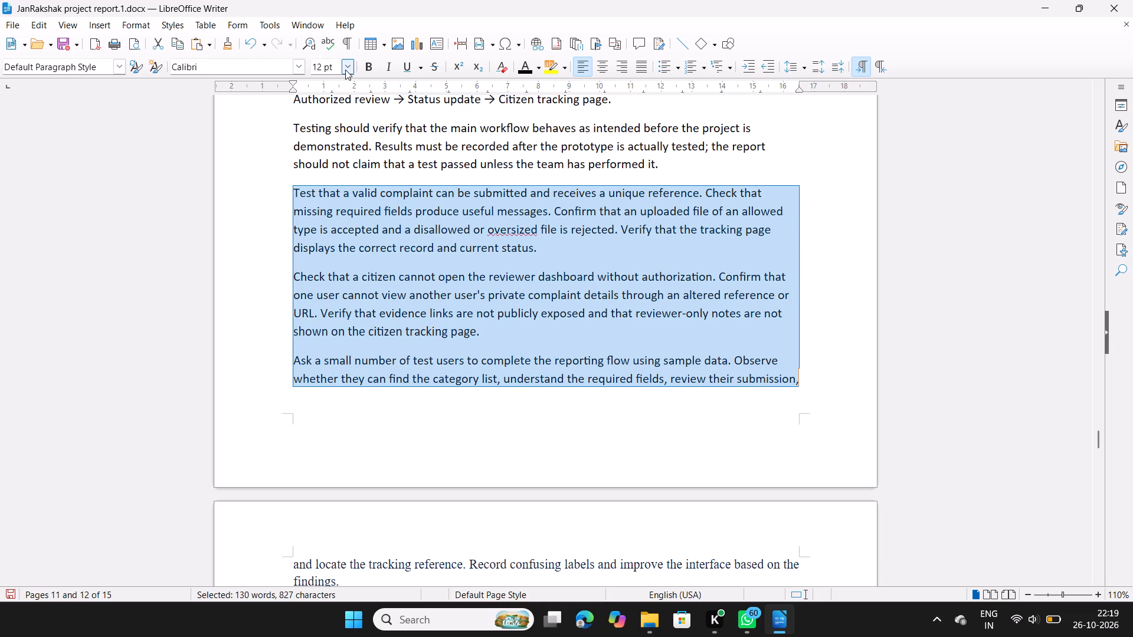
{"action": "left_click", "coordinate": [349, 71]}
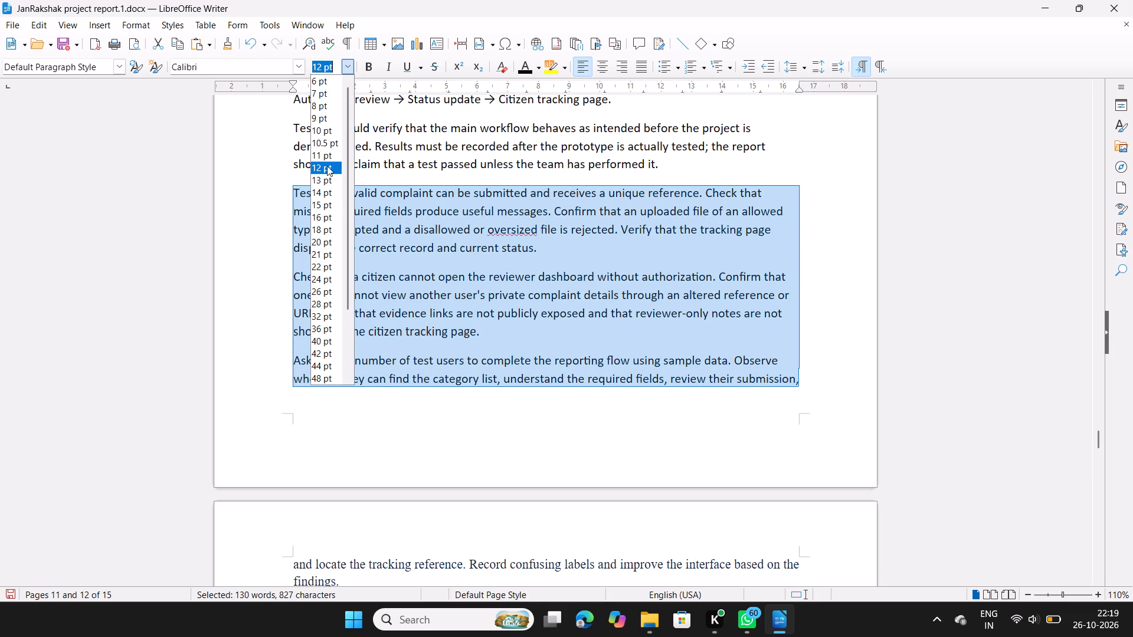
{"action": "left_click", "coordinate": [327, 166]}
Apply 12 pt to the page 12 text from "and locate the tracking reference" through "the public-facing update.".
{"action": "scroll", "coordinate": [474, 366], "scroll_direction": "down", "scroll_amount": 1}
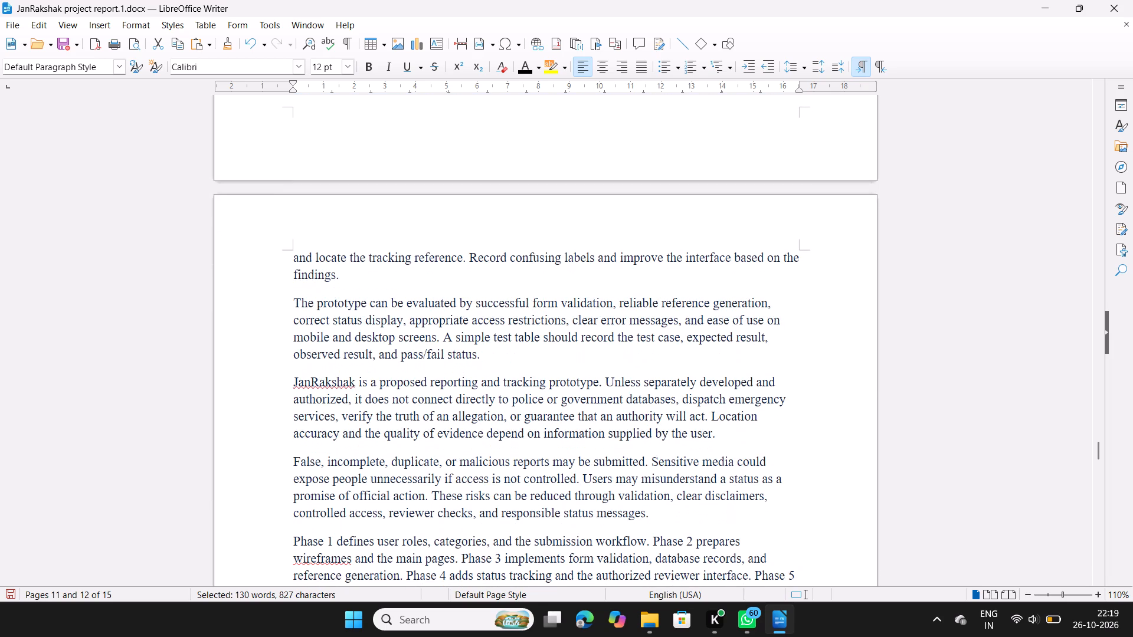
{"action": "scroll", "coordinate": [474, 366], "scroll_direction": "down", "scroll_amount": 1}
{"action": "left_click_drag", "start_coordinate": [289, 258], "coordinate": [395, 275]}
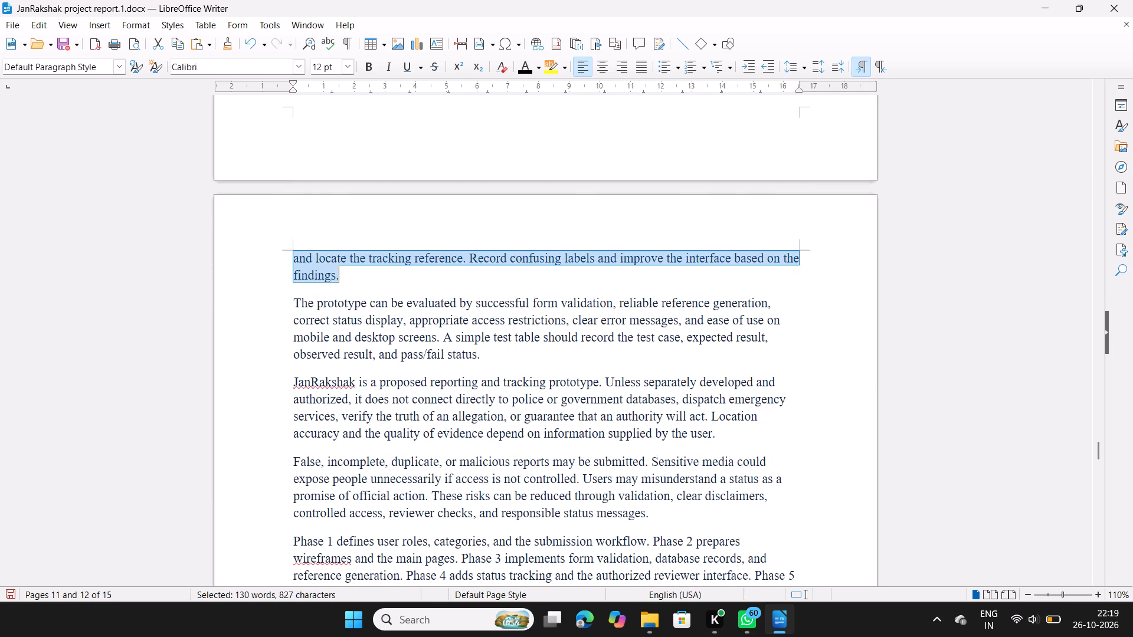
{"action": "left_click_drag", "start_coordinate": [395, 275], "coordinate": [557, 456]}
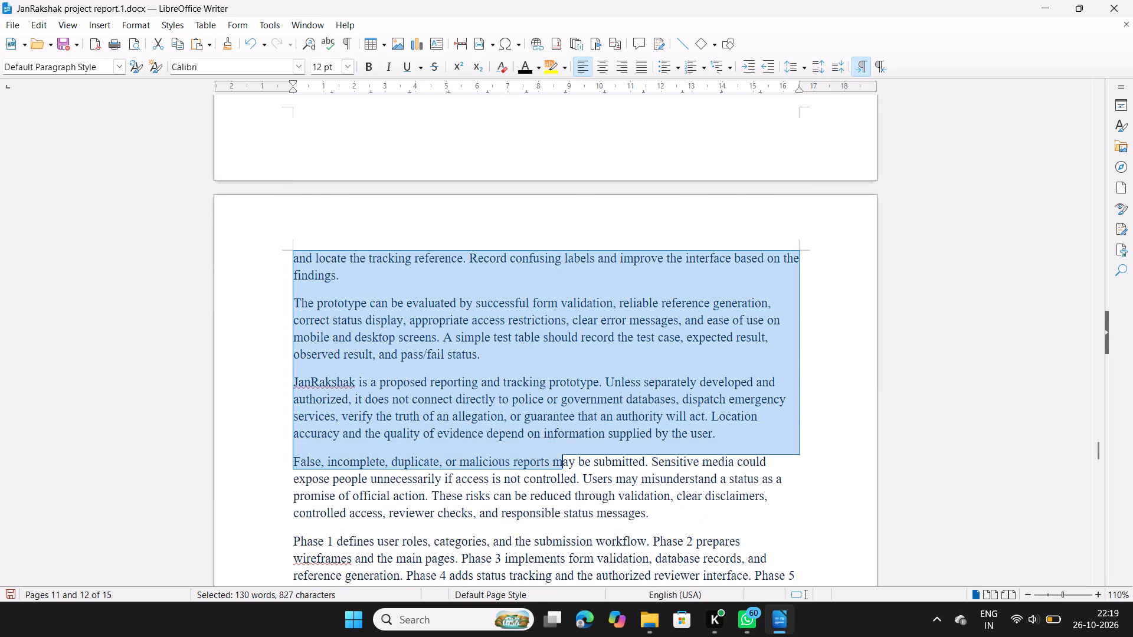
{"action": "left_click_drag", "start_coordinate": [557, 456], "coordinate": [736, 590]}
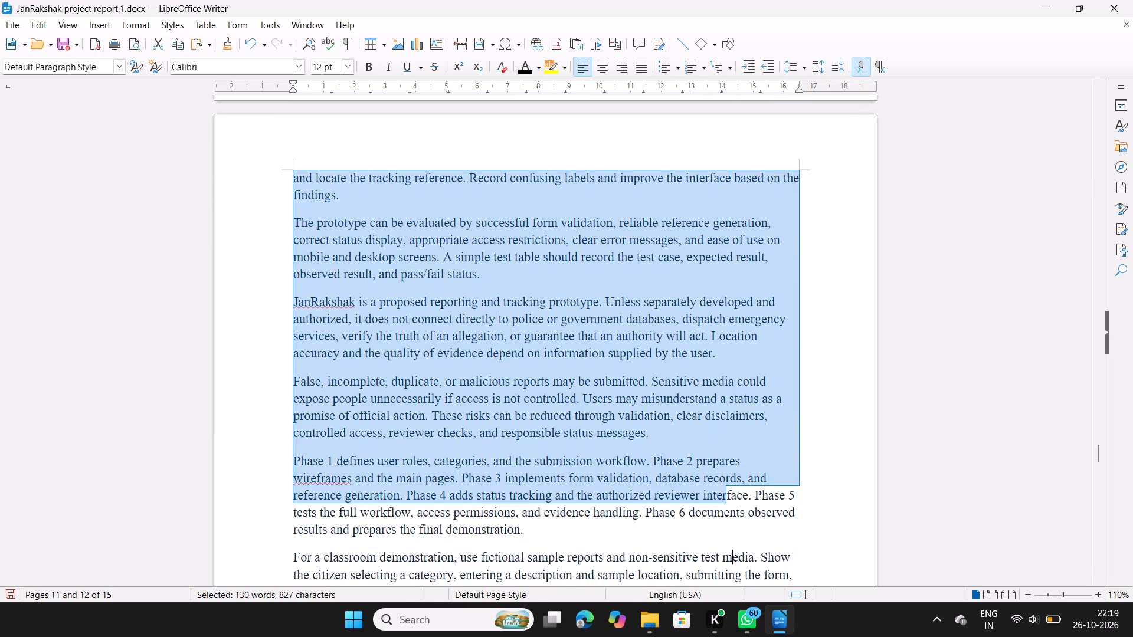
{"action": "left_click_drag", "start_coordinate": [736, 590], "coordinate": [739, 574]}
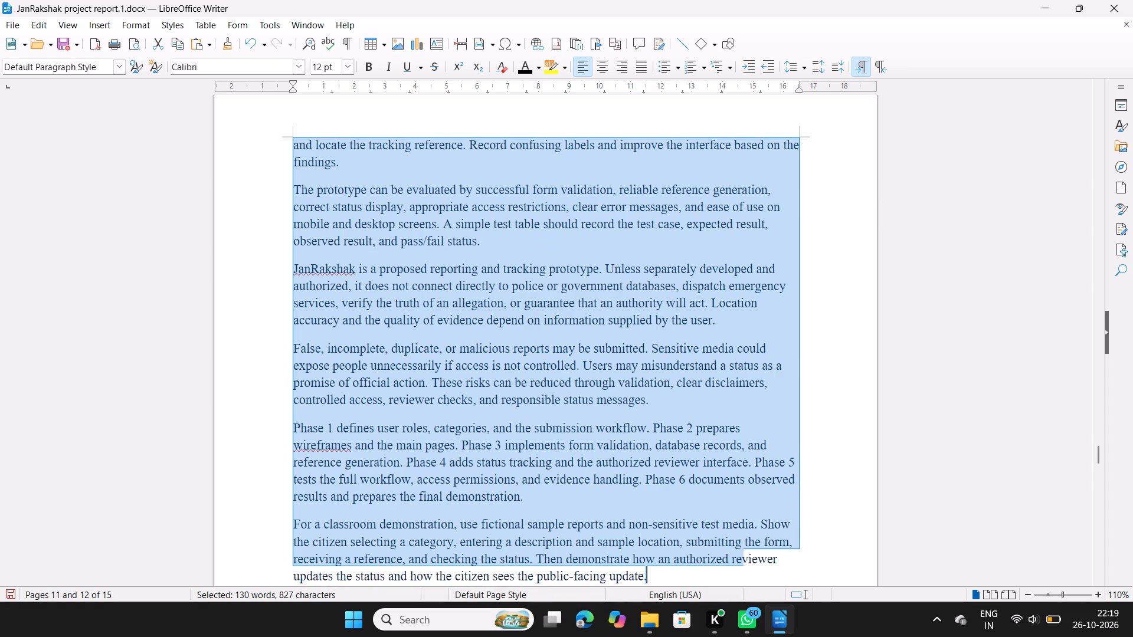
{"action": "left_click_drag", "start_coordinate": [739, 574], "coordinate": [734, 573]}
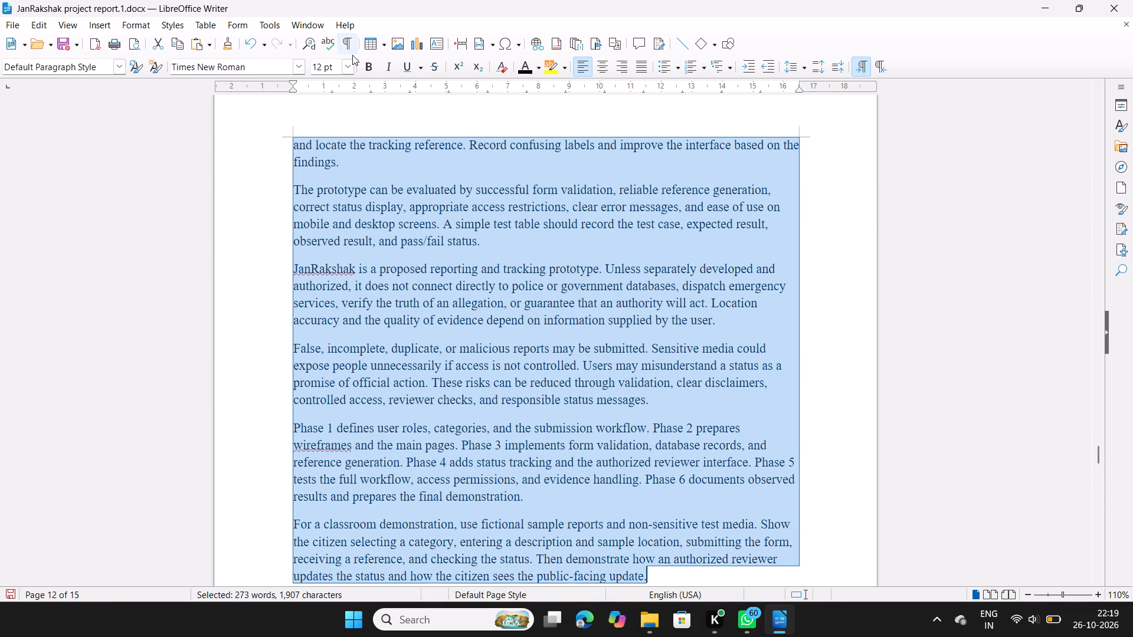
{"action": "left_click", "coordinate": [341, 72]}
{"action": "left_click", "coordinate": [343, 71]}
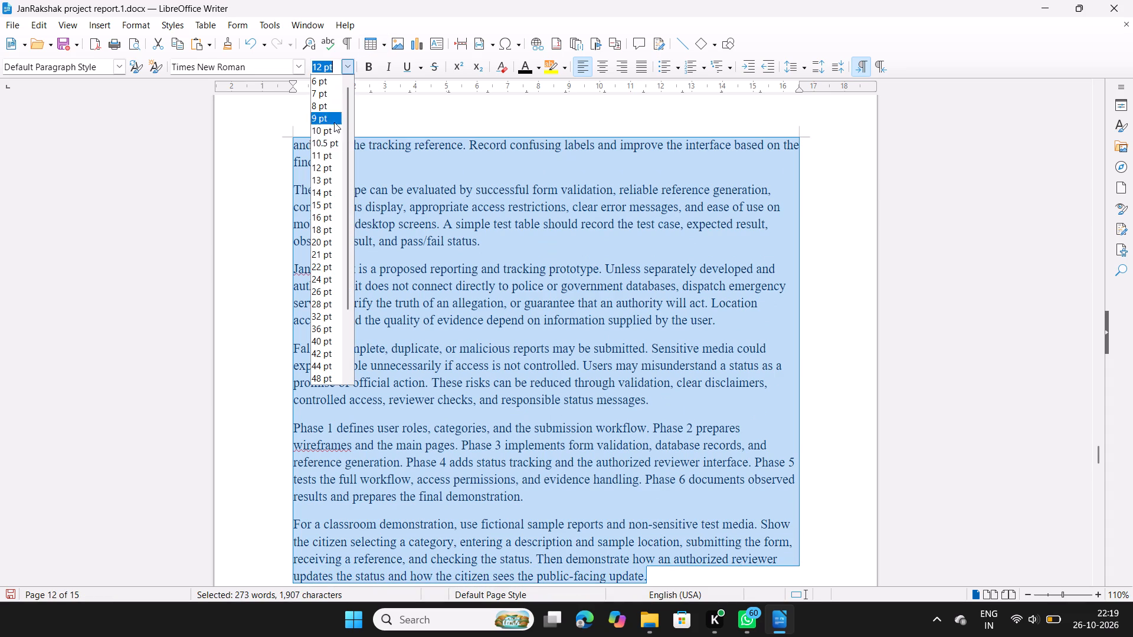
{"action": "left_click", "coordinate": [332, 166]}
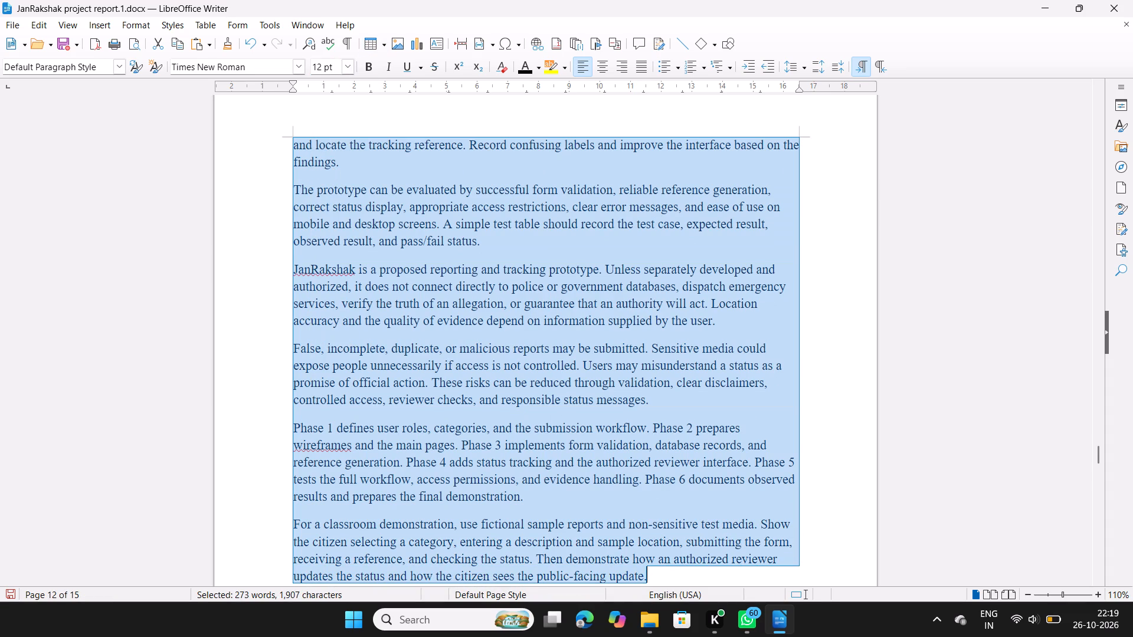
{"action": "left_click", "coordinate": [241, 269]}
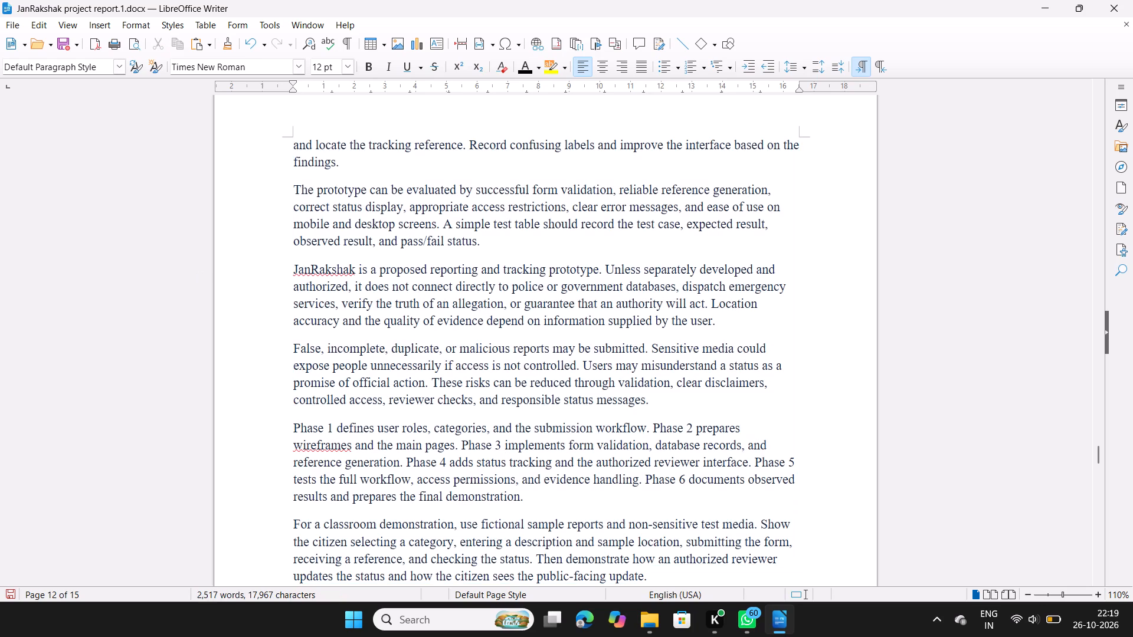
Delete the paragraph beginning "The intended outcome is a working prototype" under Expected Result in section 10, Result and Conclusion.
{"action": "scroll", "coordinate": [397, 271], "scroll_direction": "down", "scroll_amount": 5}
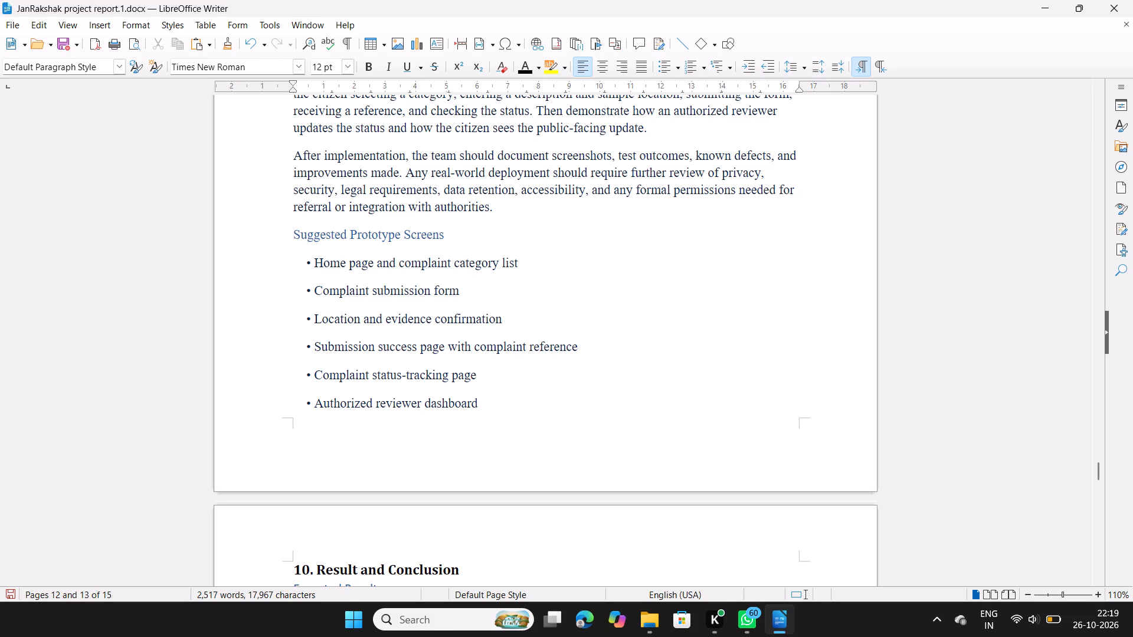
{"action": "scroll", "coordinate": [397, 271], "scroll_direction": "down", "scroll_amount": 2}
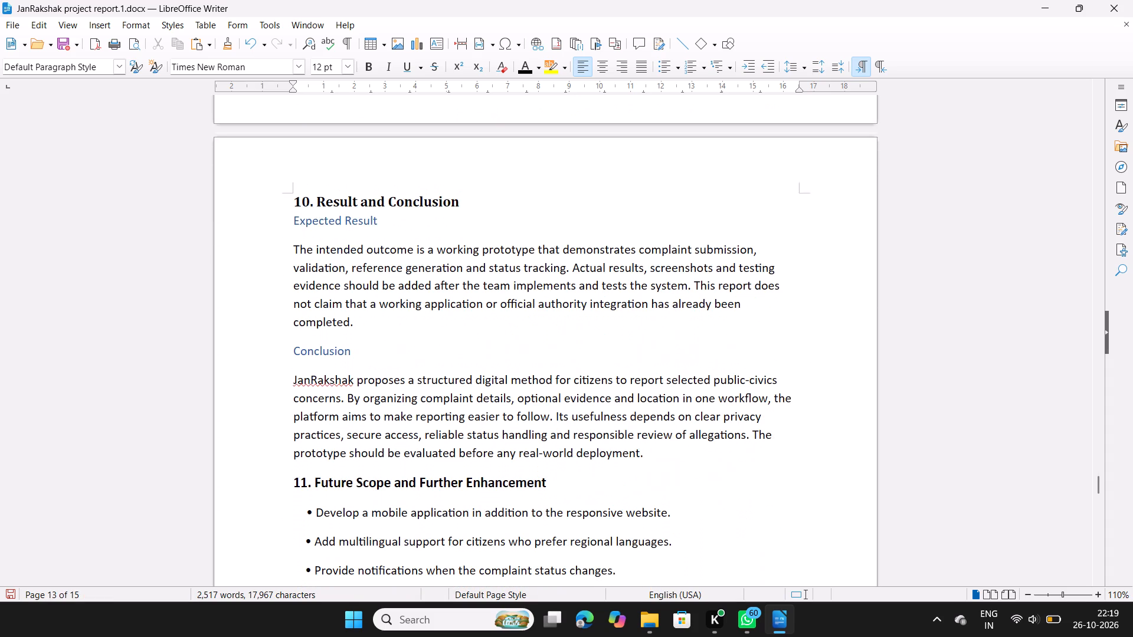
{"action": "scroll", "coordinate": [397, 271], "scroll_direction": "down", "scroll_amount": 3}
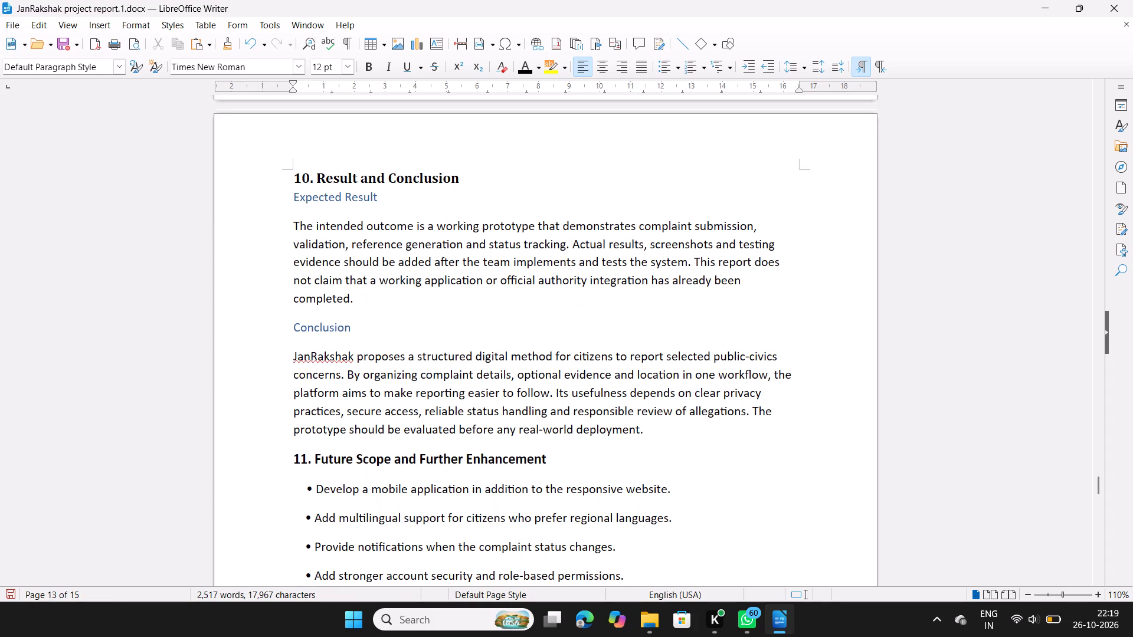
{"action": "scroll", "coordinate": [397, 271], "scroll_direction": "down", "scroll_amount": 1}
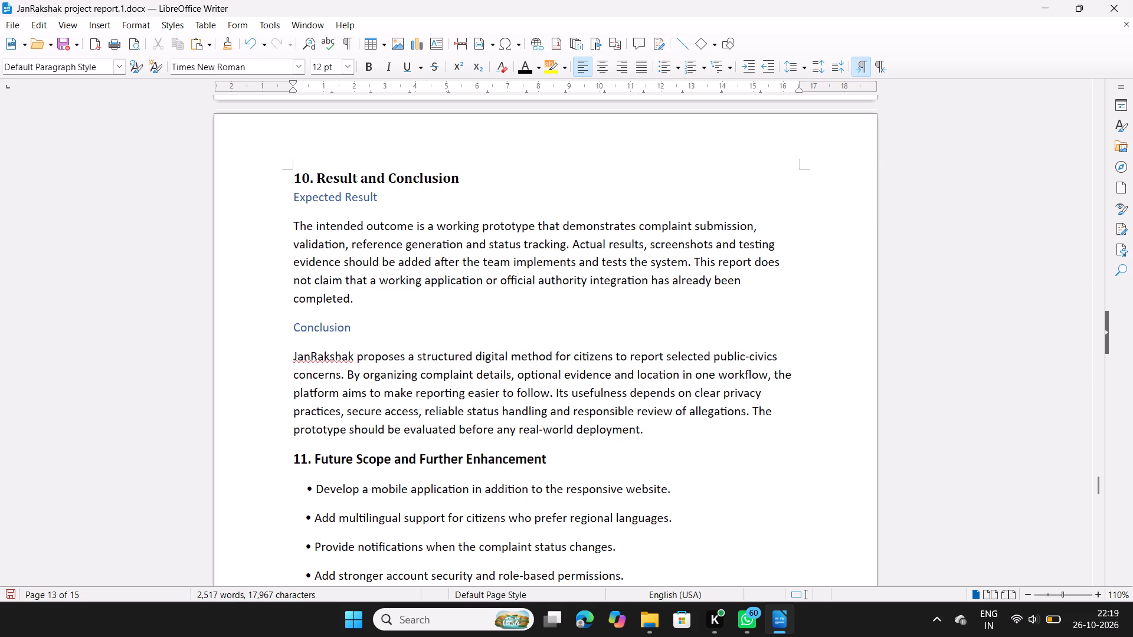
{"action": "left_click_drag", "start_coordinate": [290, 224], "coordinate": [377, 308]}
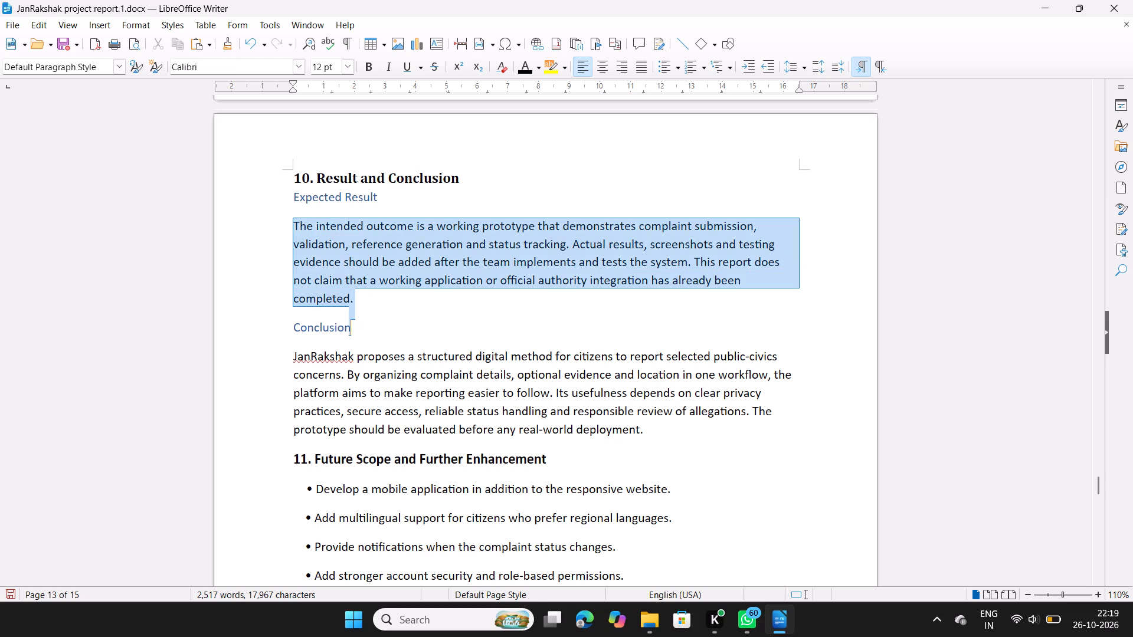
{"action": "left_click_drag", "start_coordinate": [377, 308], "coordinate": [384, 300]}
{"action": "key", "text": "BackSpace"}
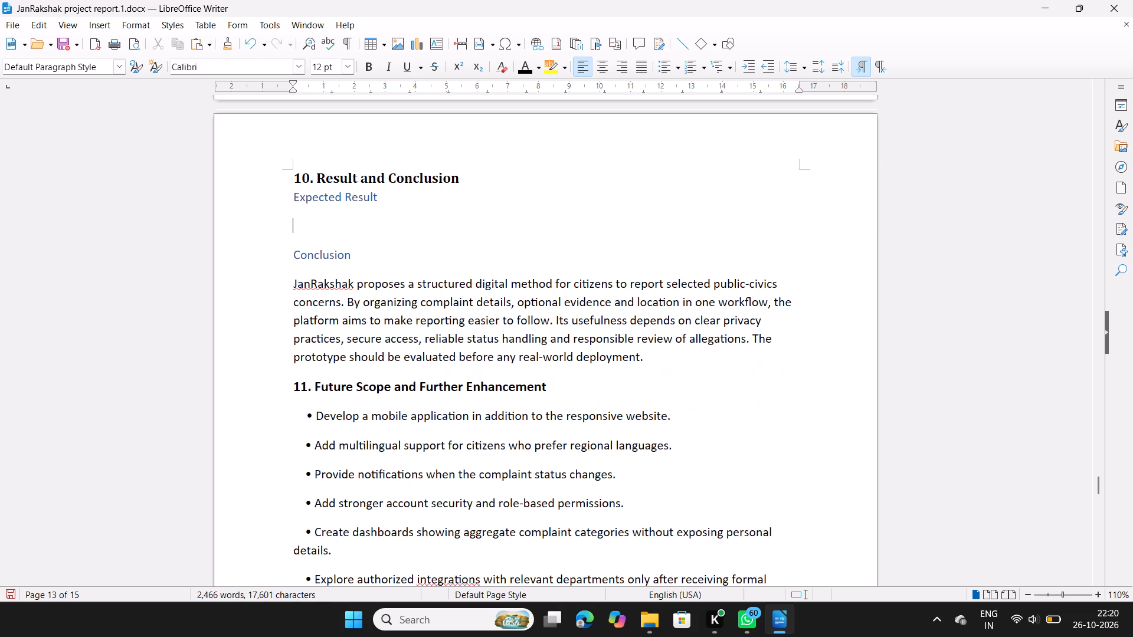
Select the whole paragraph under the Conclusion heading in section 10.
{"action": "left_click_drag", "start_coordinate": [284, 280], "coordinate": [555, 320]}
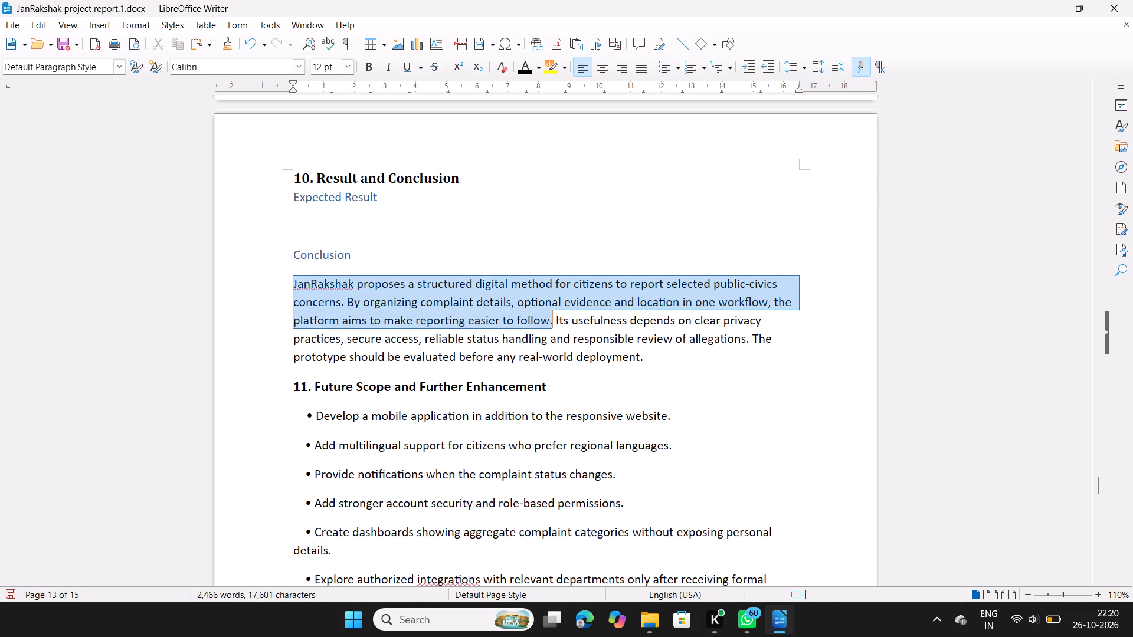
{"action": "left_click_drag", "start_coordinate": [555, 320], "coordinate": [686, 359]}
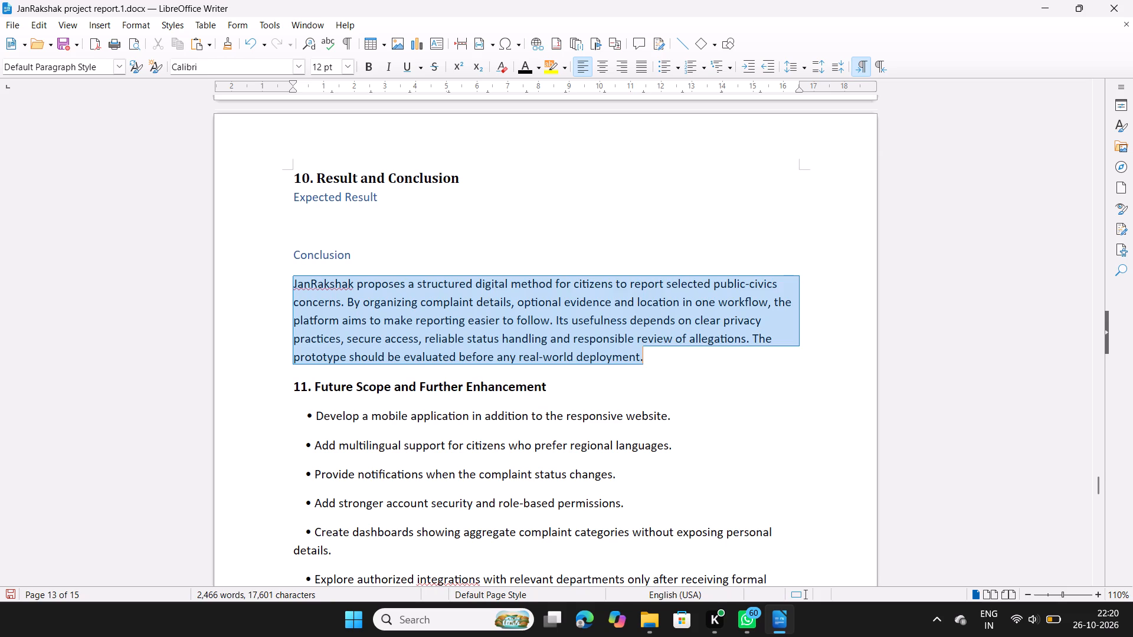
Delete the selected paragraph beginning "JanRakshak proposes a structured digital method" under Conclusion in section 10.
{"action": "key", "text": "BackSpace"}
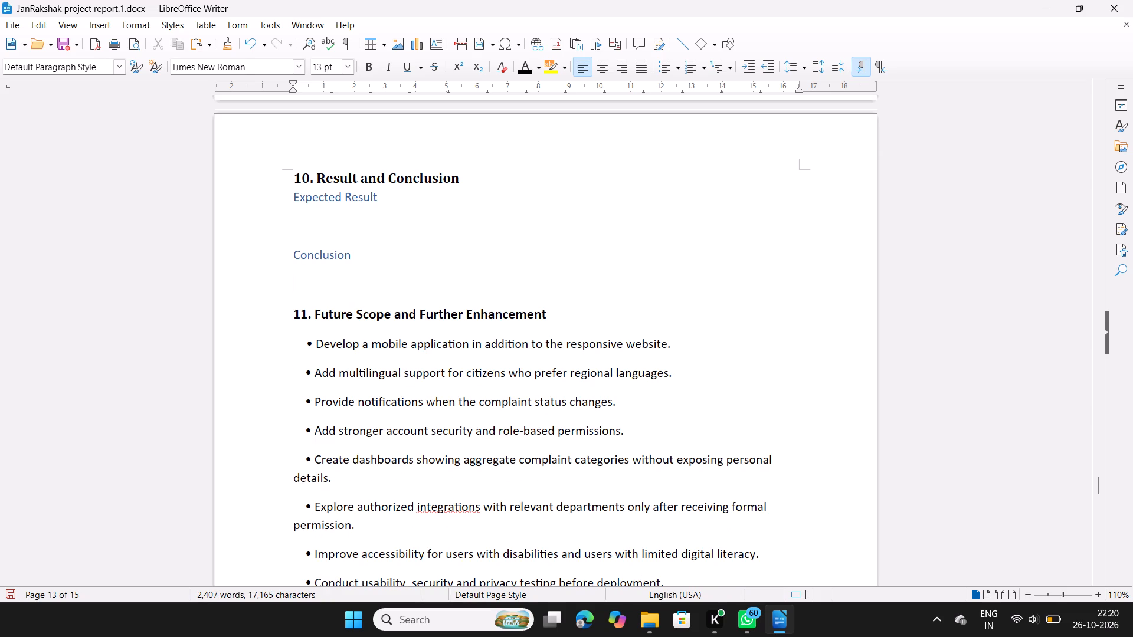
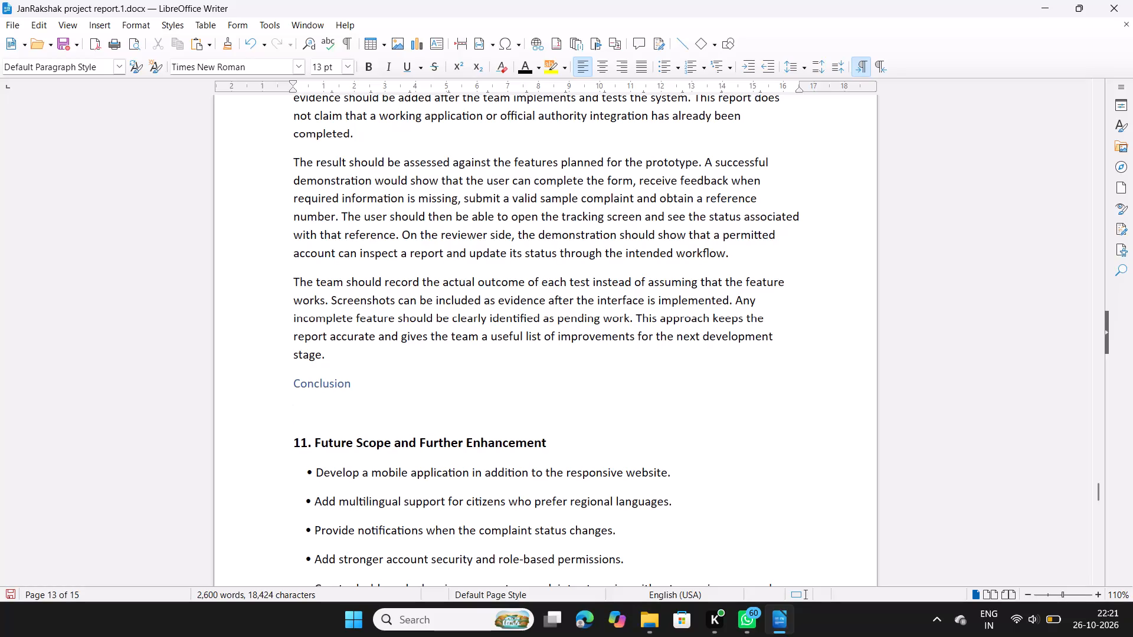
Paste the paragraph beginning "JanRakshak proposes a structured digital method" under the Conclusion heading in section 10.
{"action": "key", "text": "ctrl+v"}
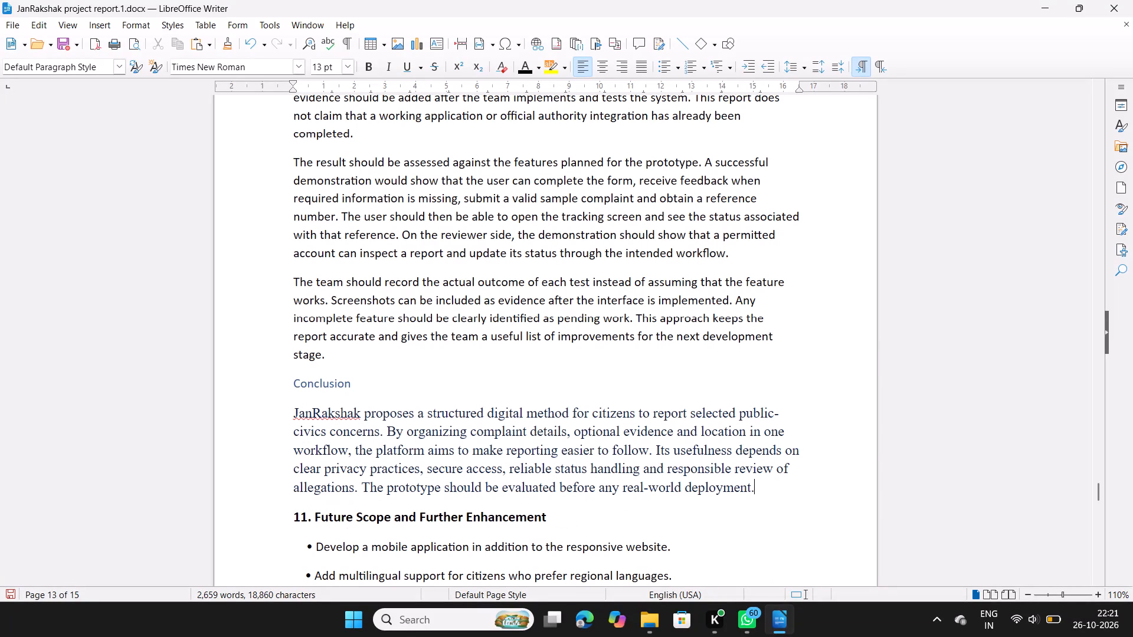
Select the whole Conclusion paragraph from "JanRakshak proposes" through "any real-world deployment.".
{"action": "left_click_drag", "start_coordinate": [293, 412], "coordinate": [497, 472]}
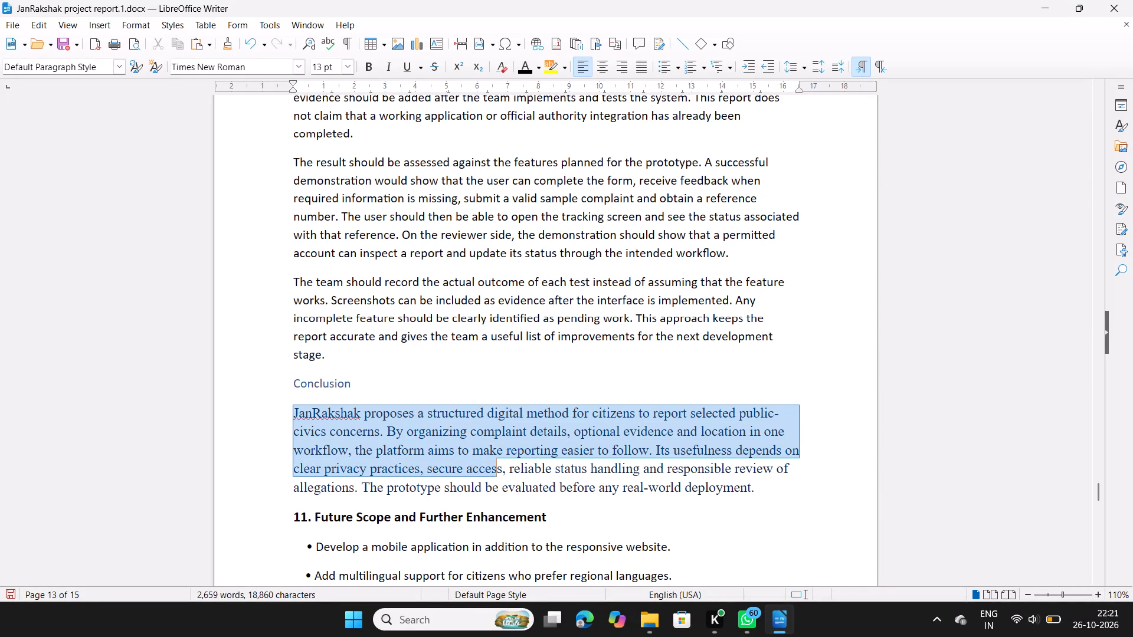
{"action": "left_click_drag", "start_coordinate": [497, 472], "coordinate": [710, 482]}
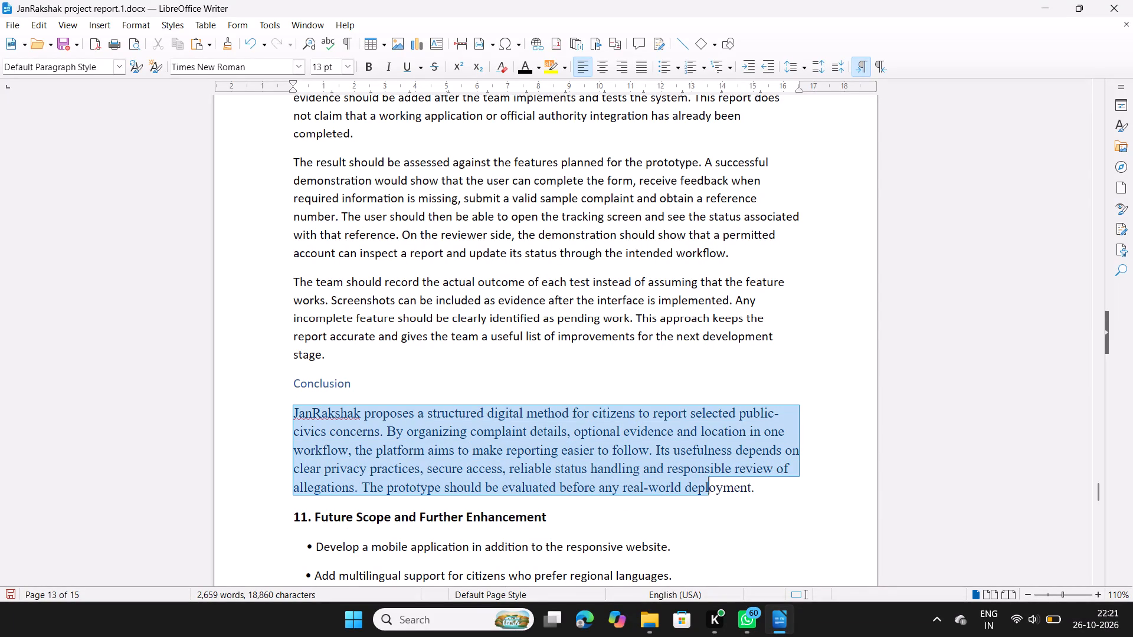
{"action": "left_click_drag", "start_coordinate": [710, 482], "coordinate": [771, 487]}
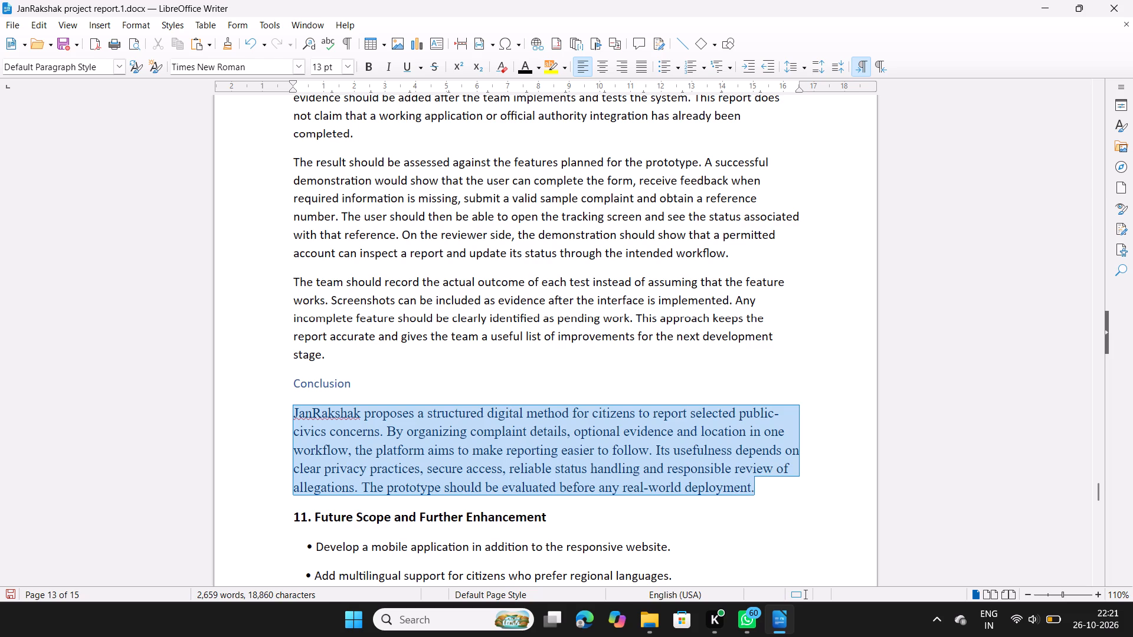
{"action": "left_click_drag", "start_coordinate": [771, 487], "coordinate": [771, 487]}
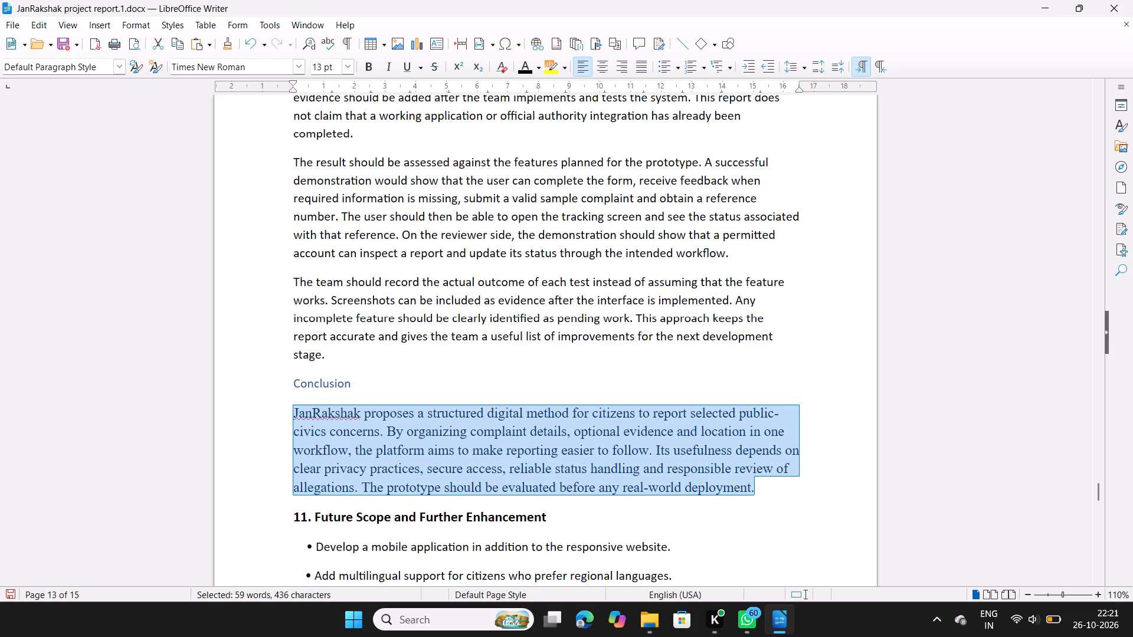
Apply a 13 pt font size to the selected paragraph under the Conclusion heading in section 10, and deselect it.
{"action": "left_click", "coordinate": [342, 63]}
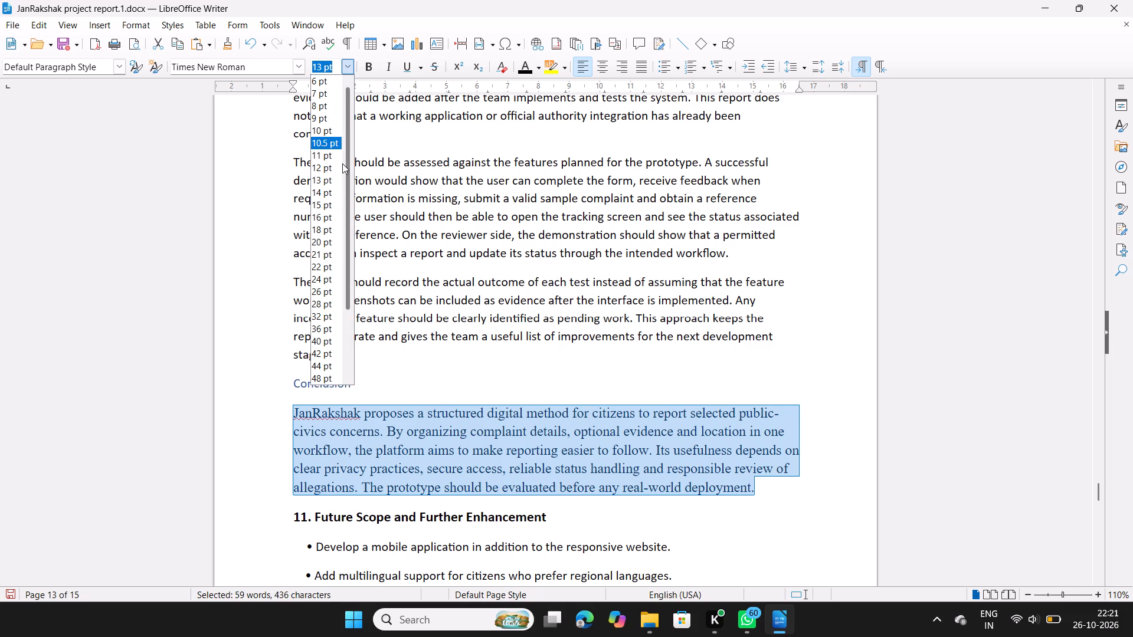
{"action": "left_click", "coordinate": [333, 174]}
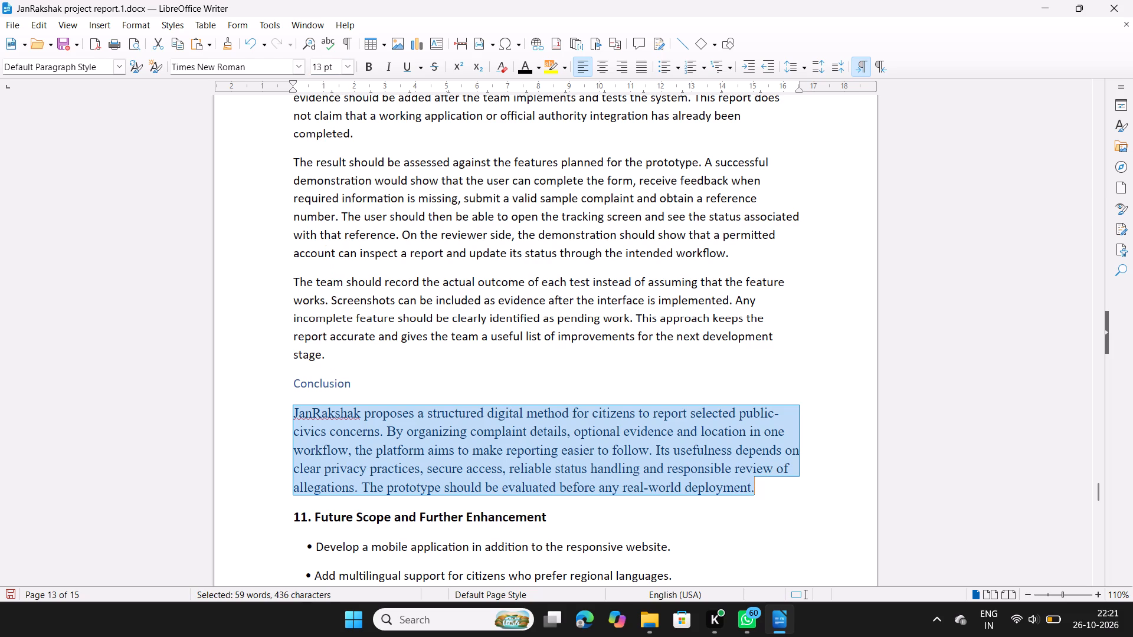
{"action": "left_click", "coordinate": [444, 367]}
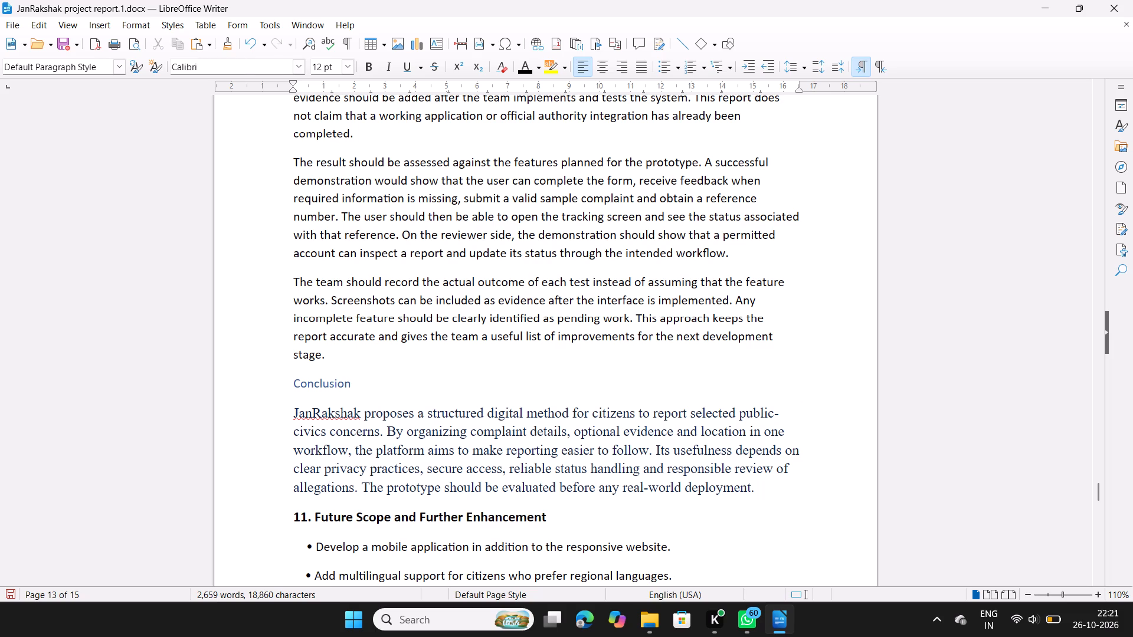
Review section 11, Future Scope and Further Enhancement, and section 12, Advantages of This Project, in the report.
{"action": "scroll", "coordinate": [444, 367], "scroll_direction": "down", "scroll_amount": 7}
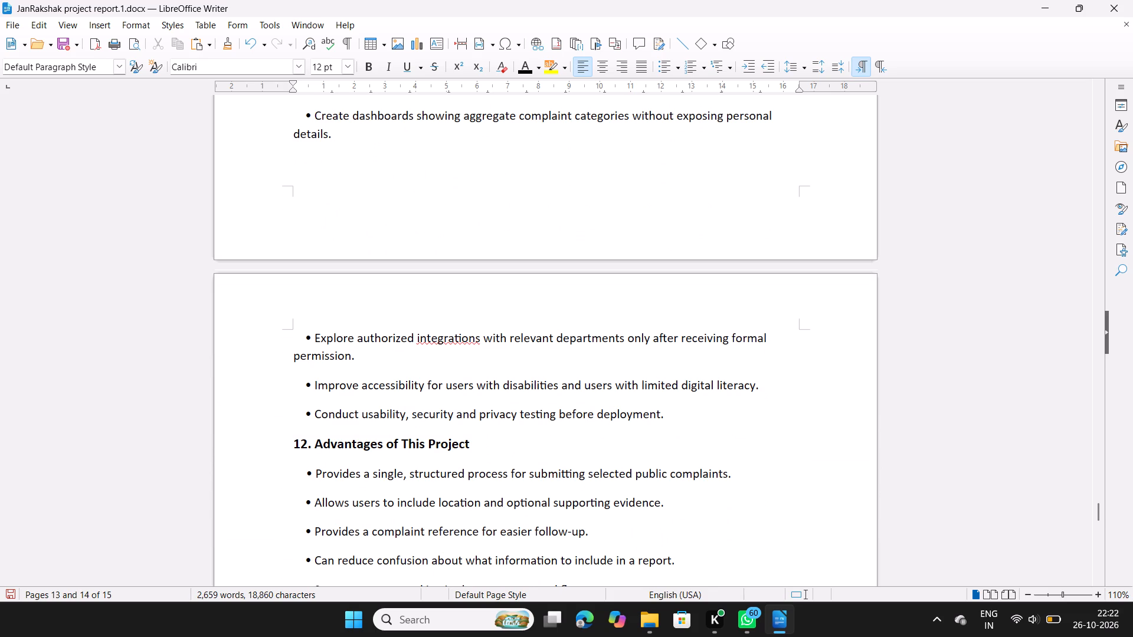
{"action": "scroll", "coordinate": [444, 367], "scroll_direction": "right", "scroll_amount": 1}
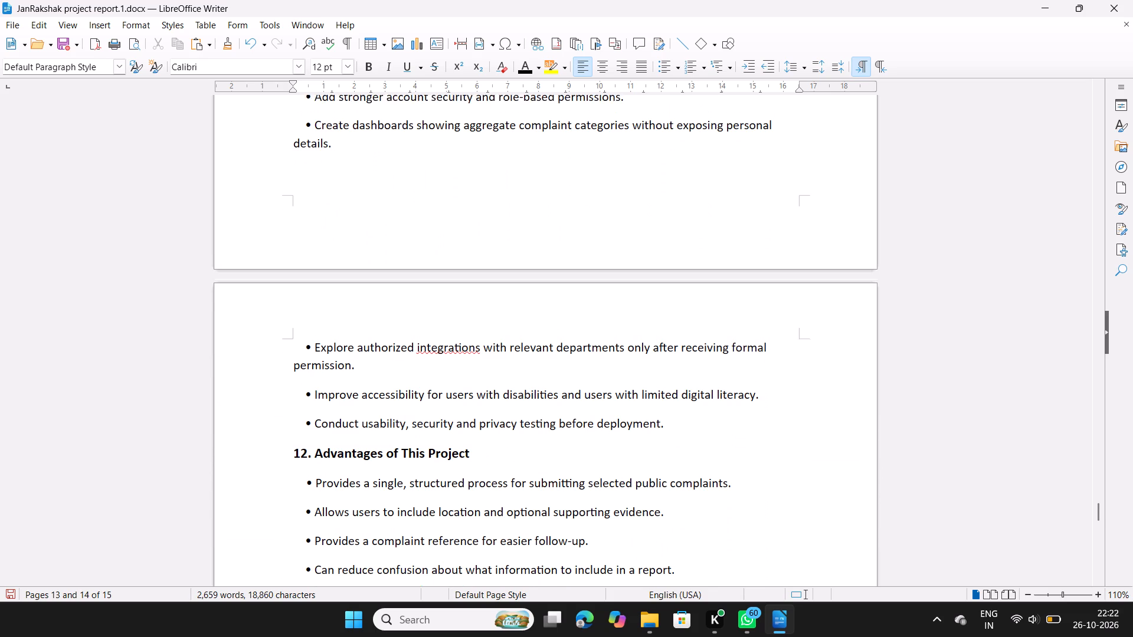
{"action": "scroll", "coordinate": [444, 367], "scroll_direction": "right", "scroll_amount": 2}
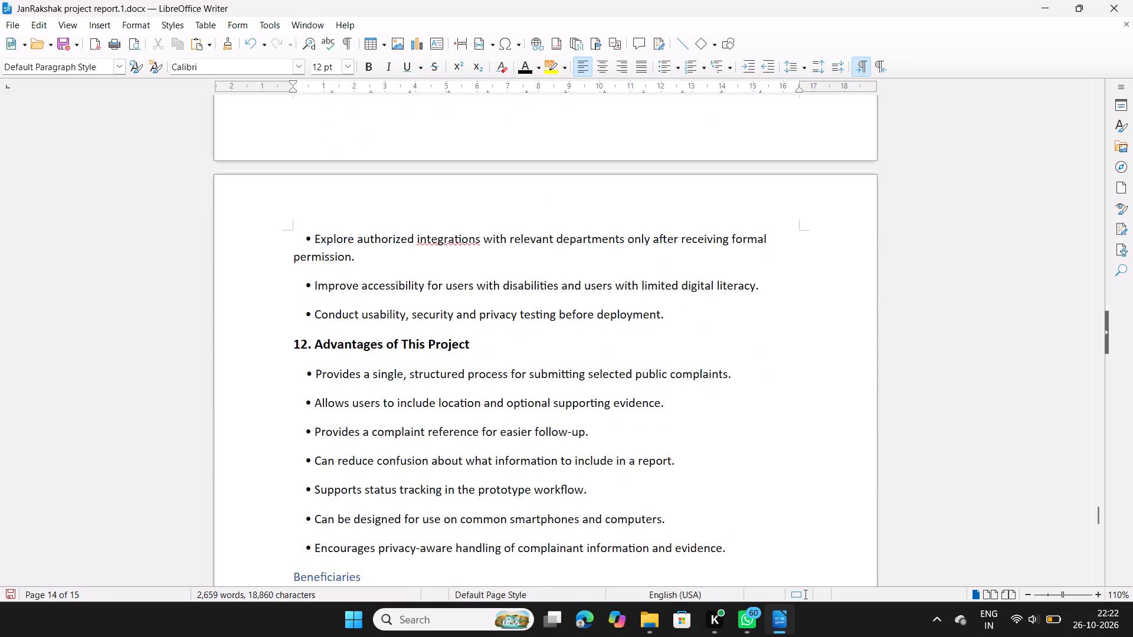
{"action": "scroll", "coordinate": [444, 367], "scroll_direction": "right", "scroll_amount": 1}
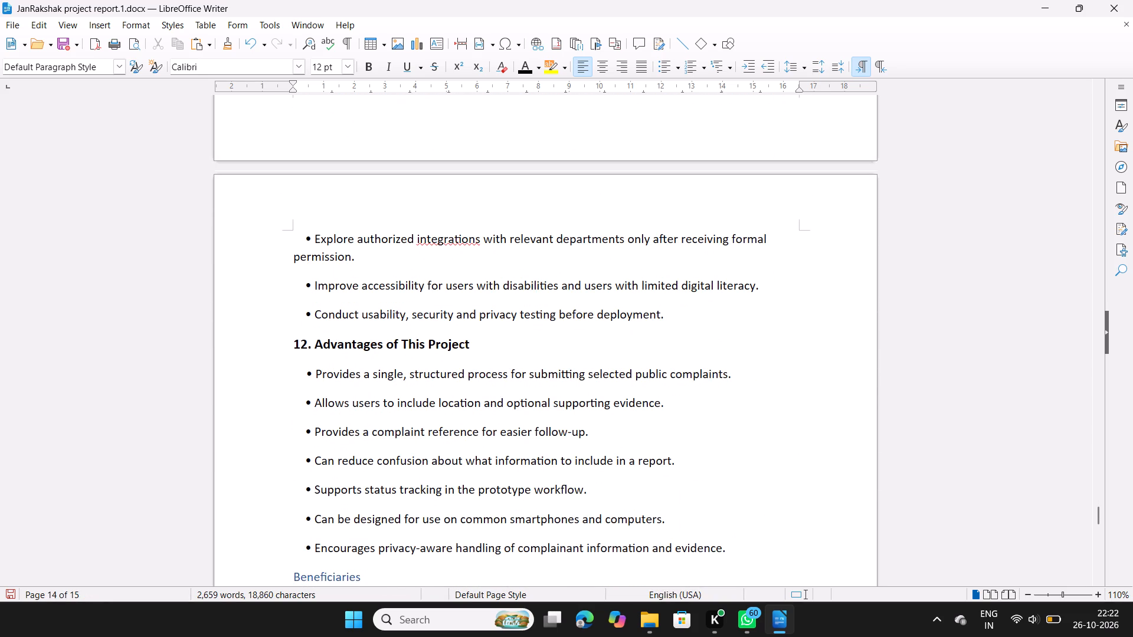
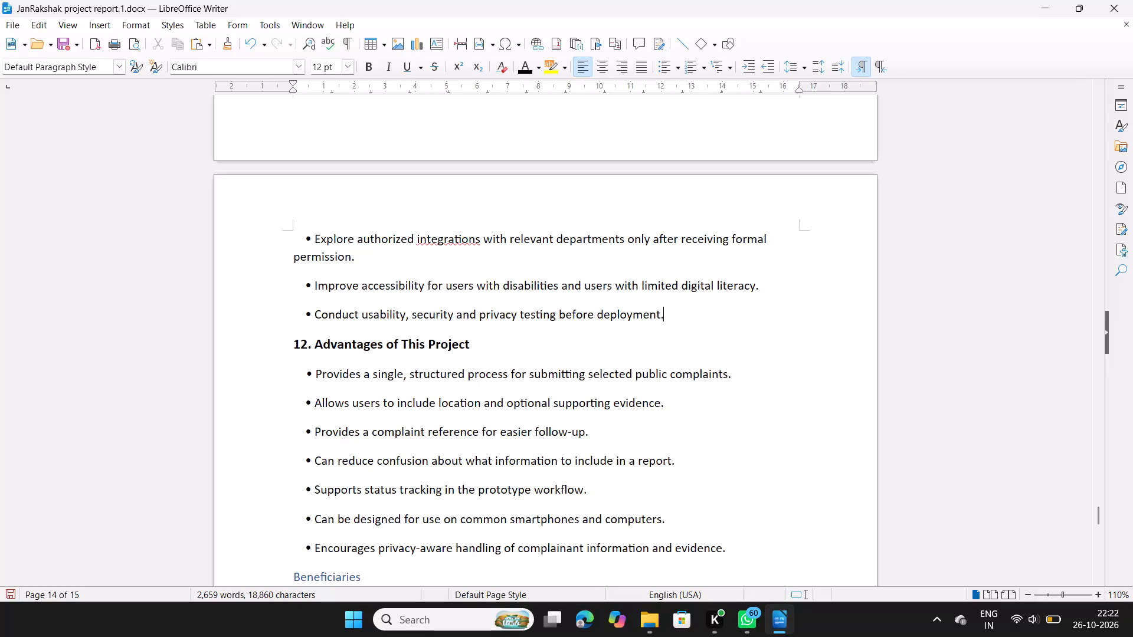
Paste the copied paragraphs beginning "In a later version" and "Any future connection" below the usability testing bullet, before section 12.
{"action": "key", "text": "Return"}
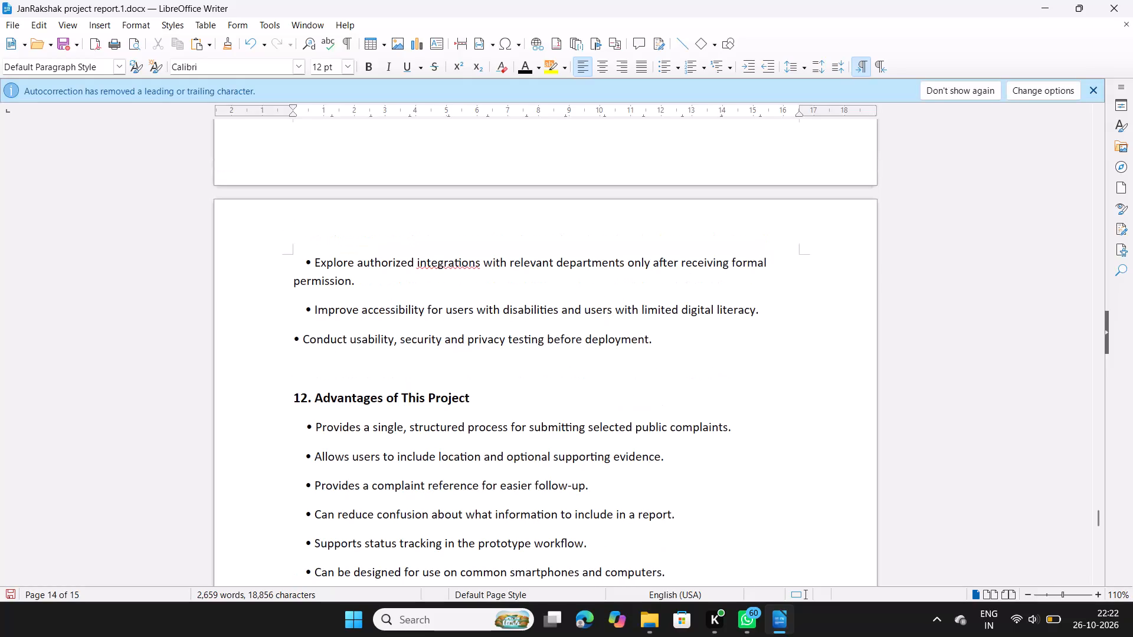
{"action": "key", "text": "ctrl+v"}
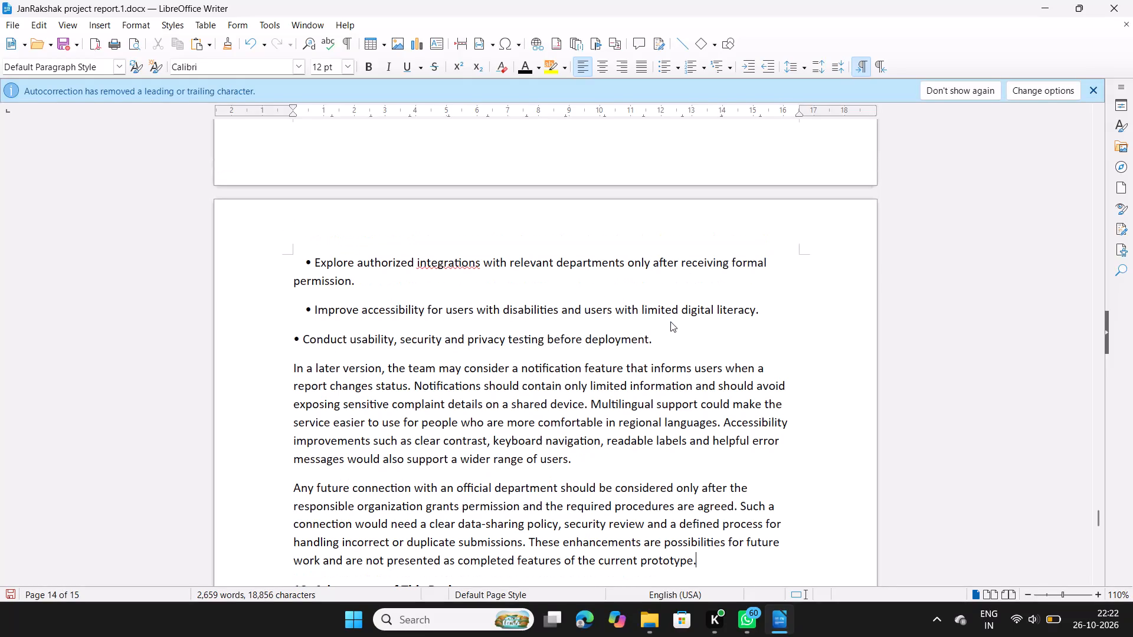
Select both pasted paragraphs above section 12, from "In a later version" through "features of the current prototype.".
{"action": "scroll", "coordinate": [488, 343], "scroll_direction": "down", "scroll_amount": 1}
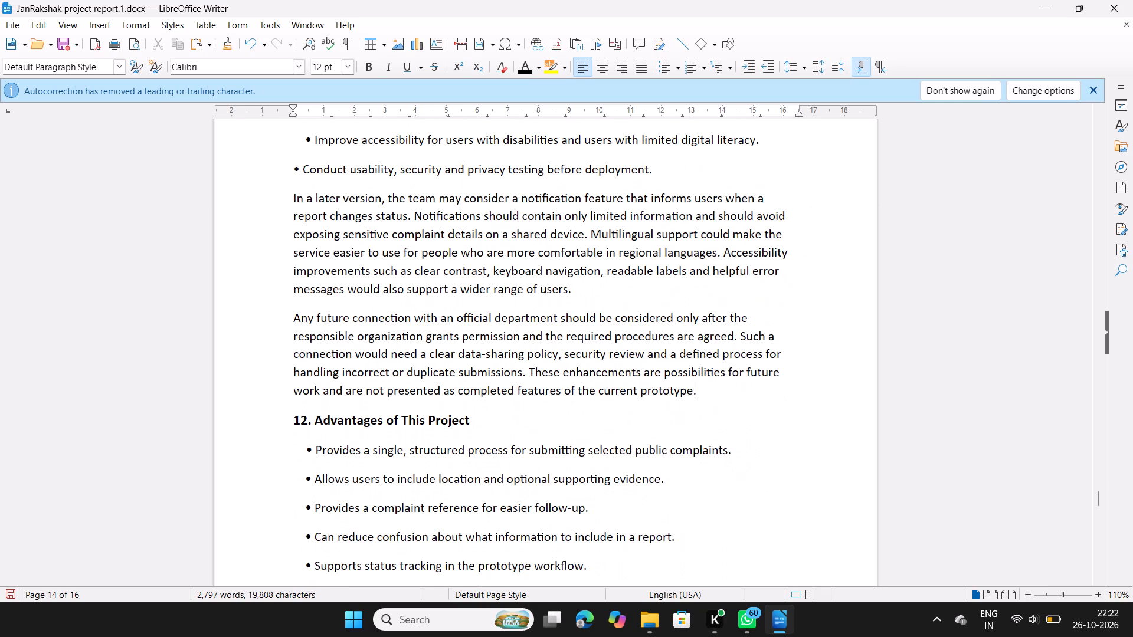
{"action": "scroll", "coordinate": [488, 343], "scroll_direction": "down", "scroll_amount": 1}
{"action": "left_click_drag", "start_coordinate": [287, 191], "coordinate": [309, 191]}
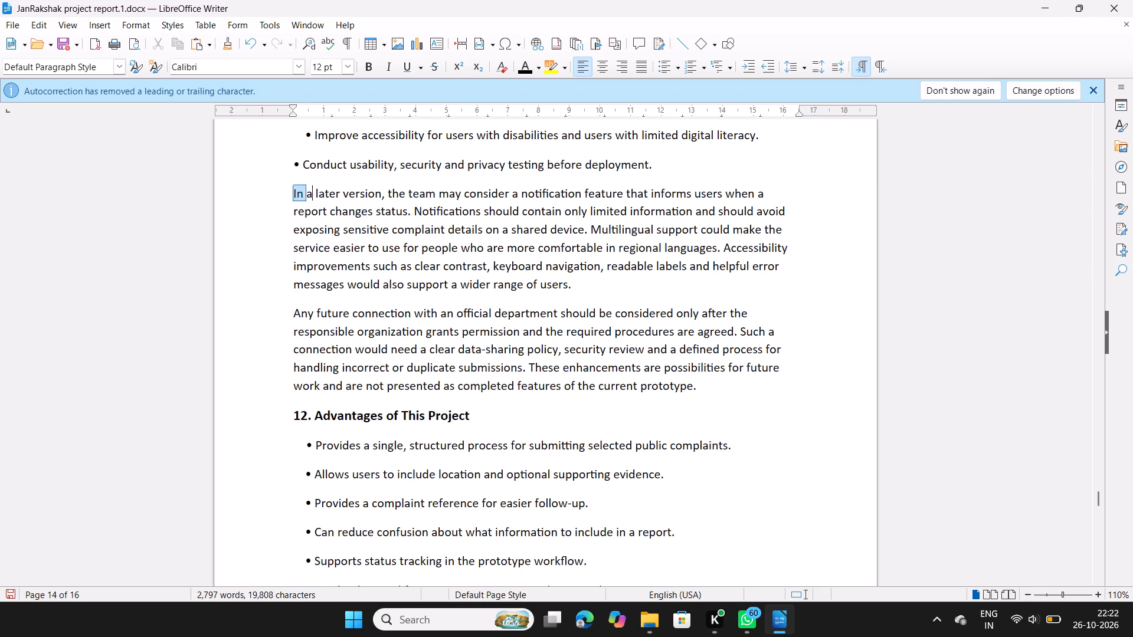
{"action": "left_click_drag", "start_coordinate": [309, 191], "coordinate": [712, 380]}
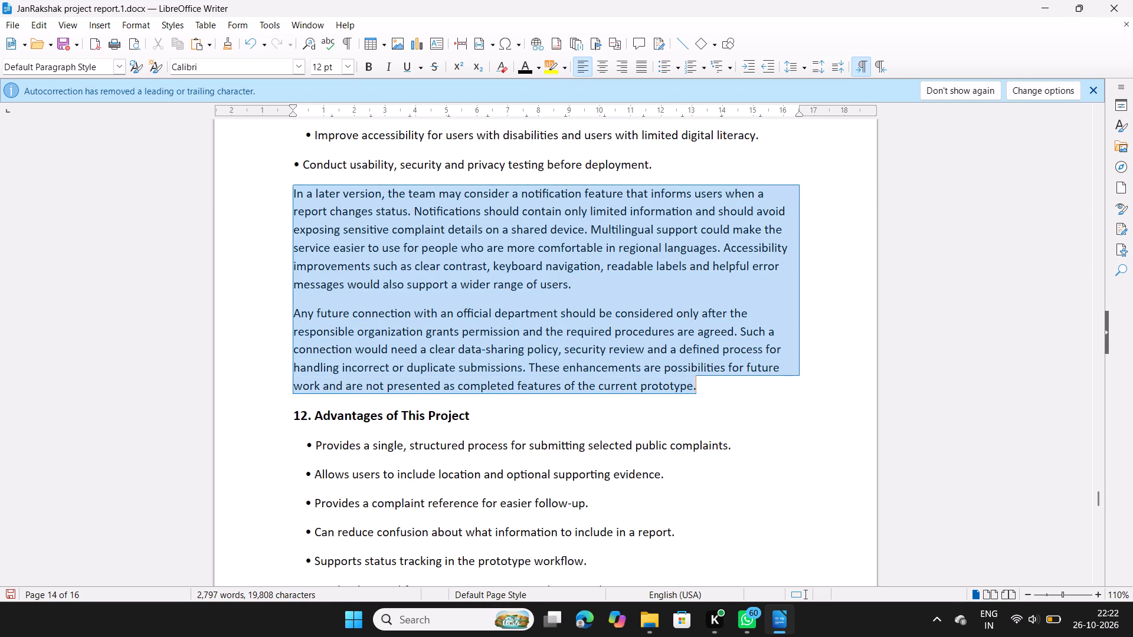
Apply a 12 pt font size to the two body paragraphs just above the "12. Advantages of This Project" heading, and deselect them.
{"action": "left_click_drag", "start_coordinate": [712, 380], "coordinate": [748, 380]}
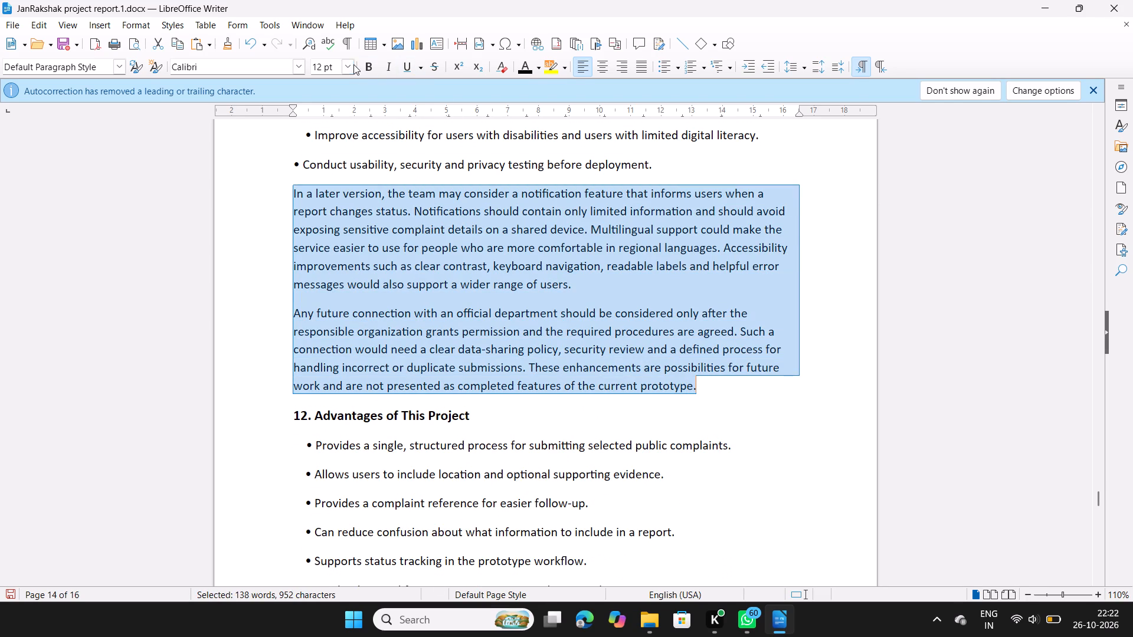
{"action": "left_click", "coordinate": [353, 64]}
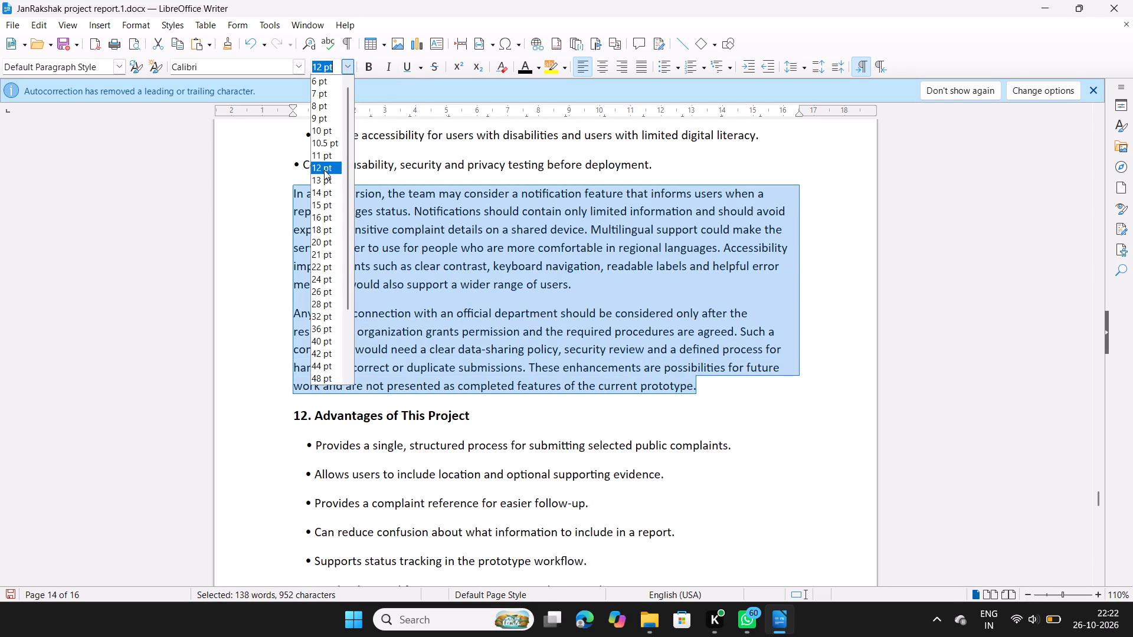
{"action": "left_click", "coordinate": [324, 170]}
{"action": "left_click", "coordinate": [422, 235]}
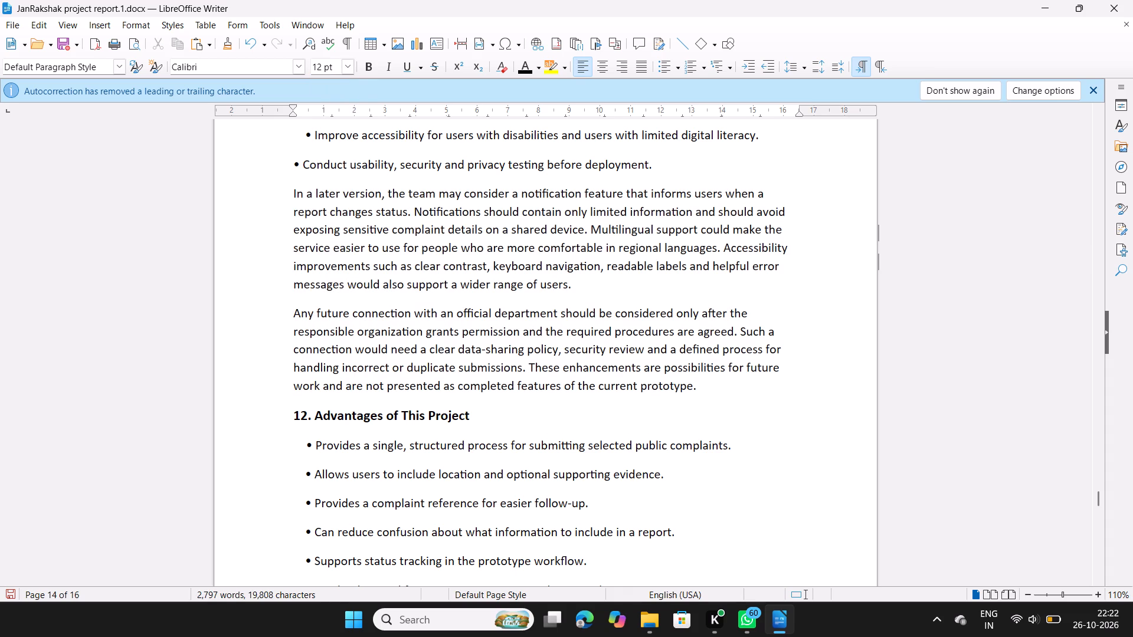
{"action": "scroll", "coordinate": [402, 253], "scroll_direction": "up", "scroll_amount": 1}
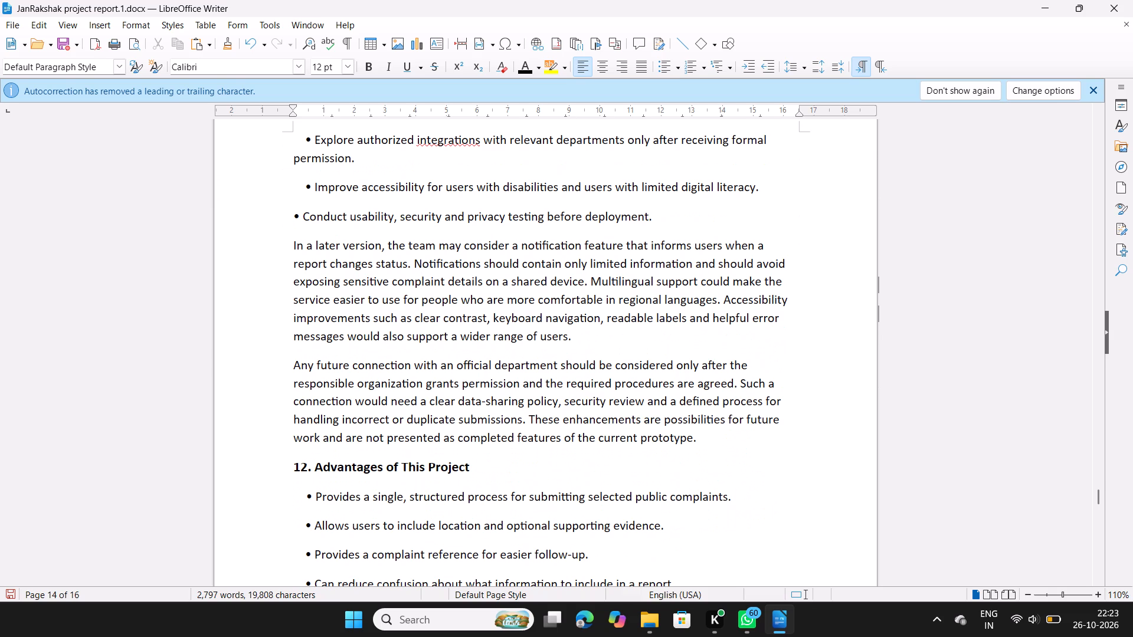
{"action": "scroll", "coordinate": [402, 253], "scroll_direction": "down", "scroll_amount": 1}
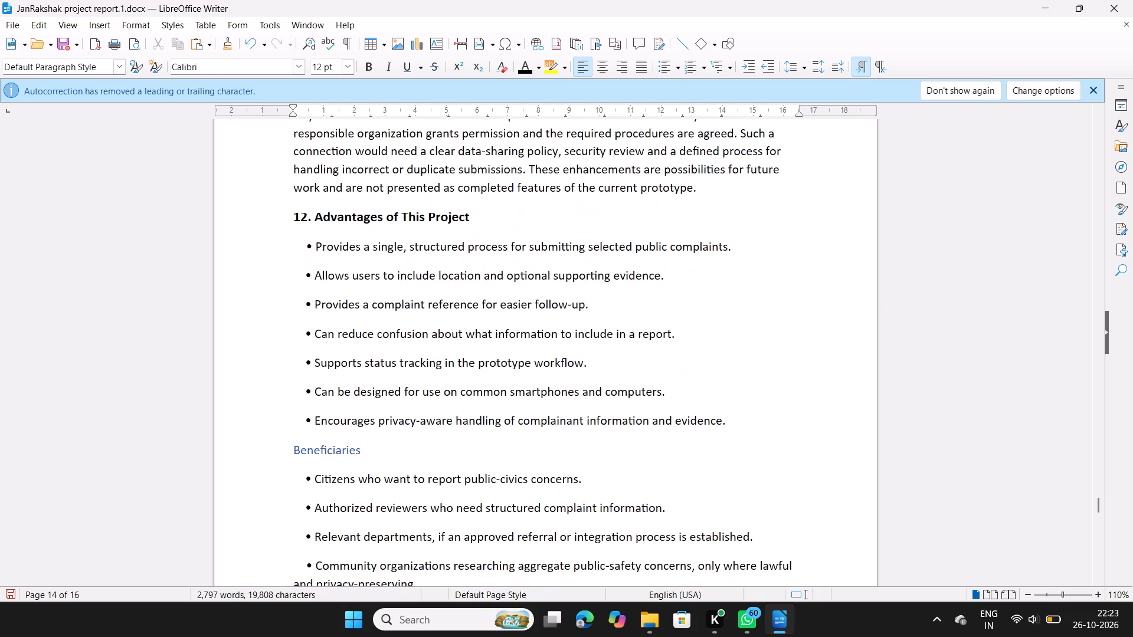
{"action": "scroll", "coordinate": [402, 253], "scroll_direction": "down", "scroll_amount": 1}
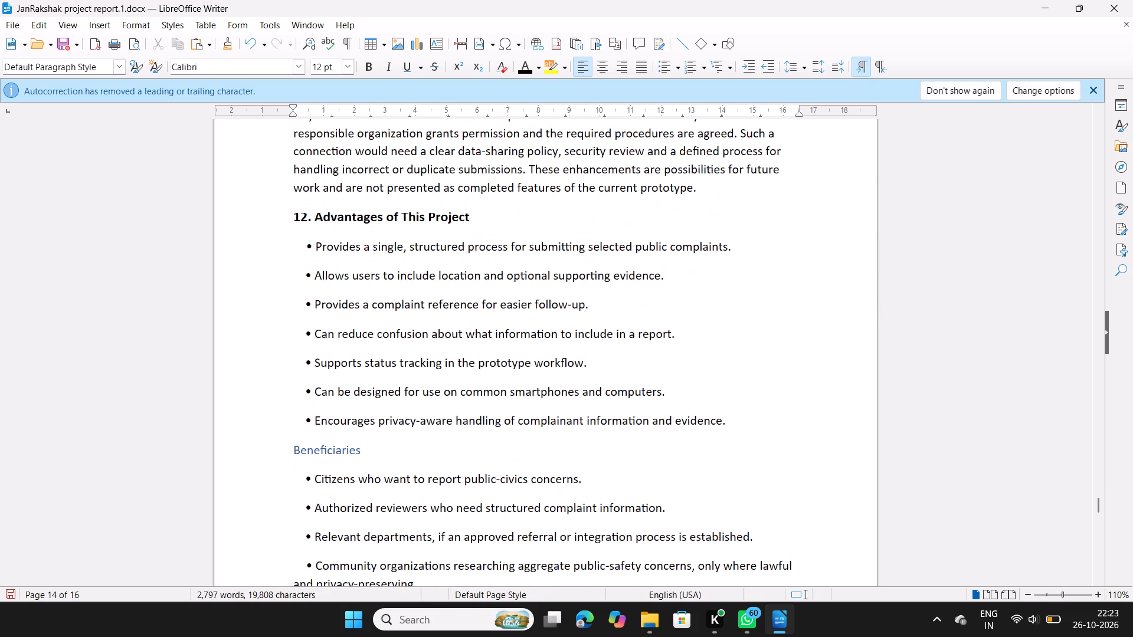
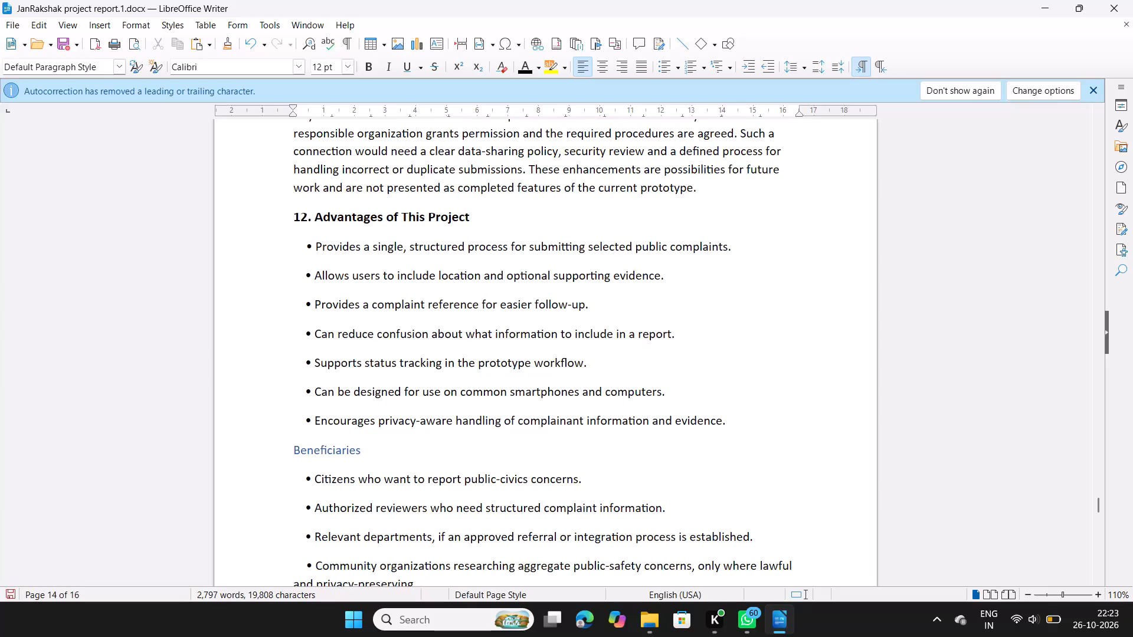
Paste the copied paragraphs on a new line after the "Encourages privacy-aware handling" bullet in section 12, Advantages of This Project.
{"action": "left_click", "coordinate": [731, 426]}
{"action": "key", "text": "Return"}
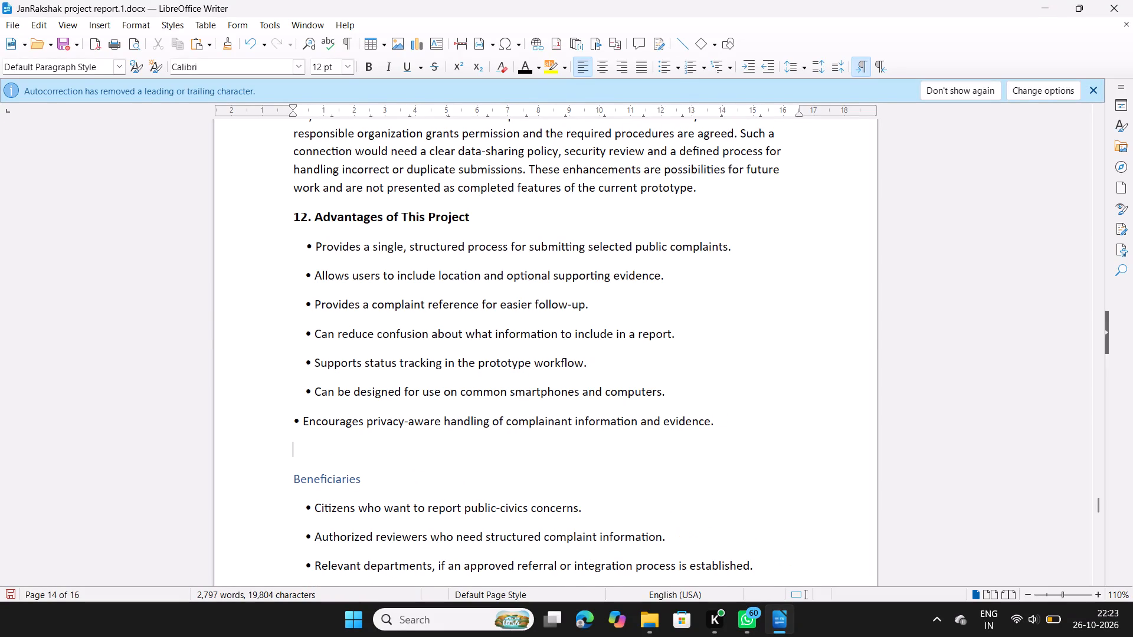
{"action": "key", "text": "ctrl+v"}
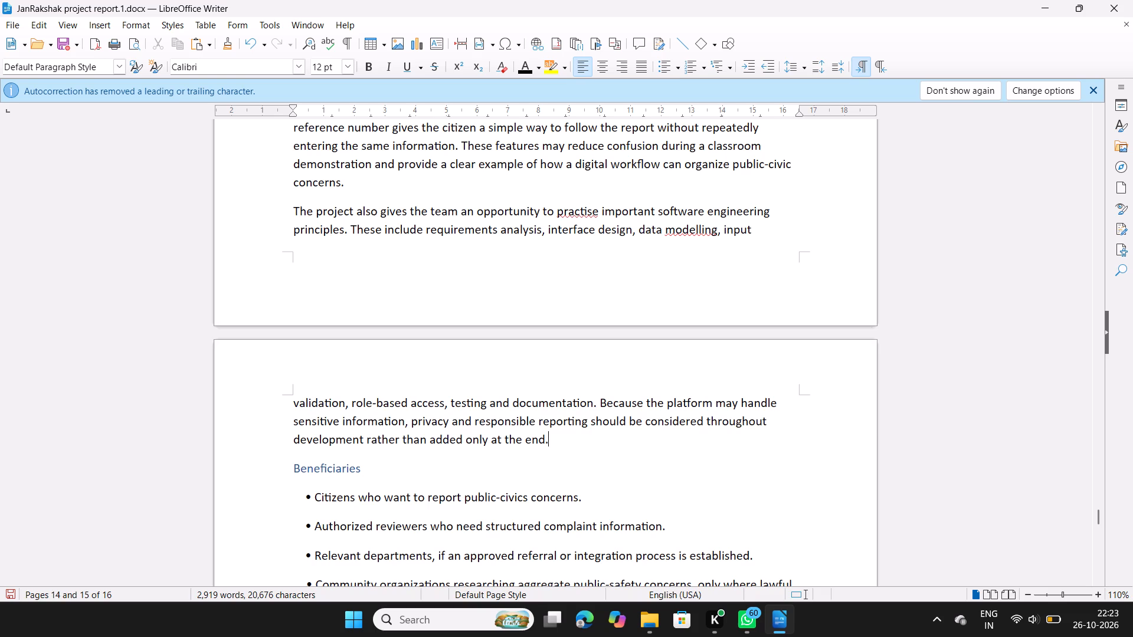
Select the pasted text in section 12 from "The structured form can improve" through "data modelling, input" at the page's end.
{"action": "scroll", "coordinate": [587, 254], "scroll_direction": "up", "scroll_amount": 2}
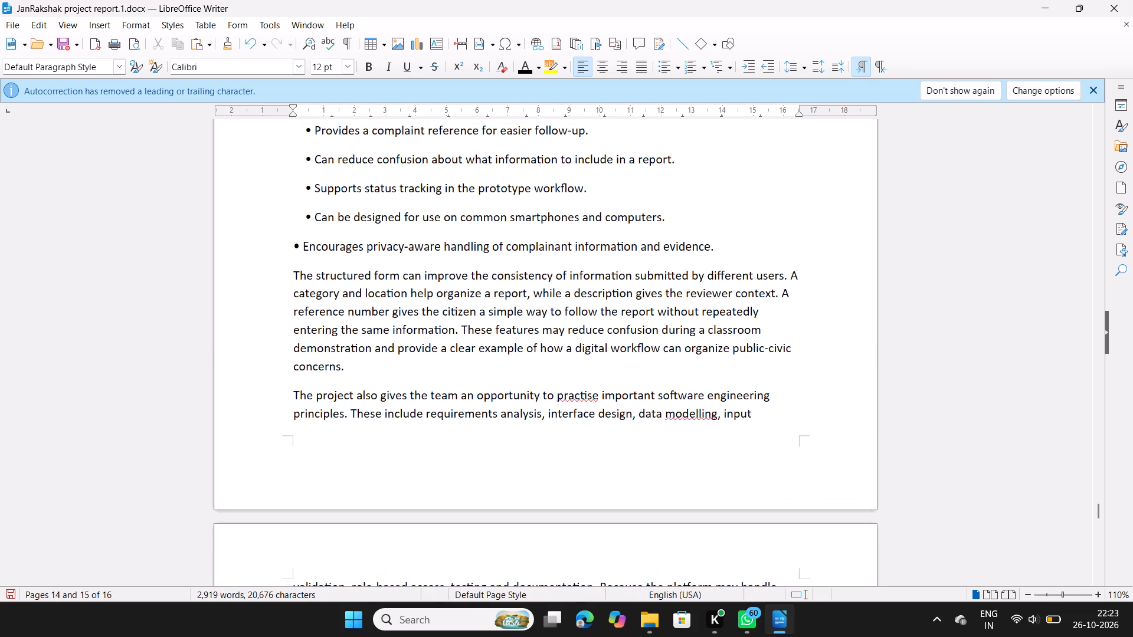
{"action": "left_click_drag", "start_coordinate": [294, 276], "coordinate": [742, 399]}
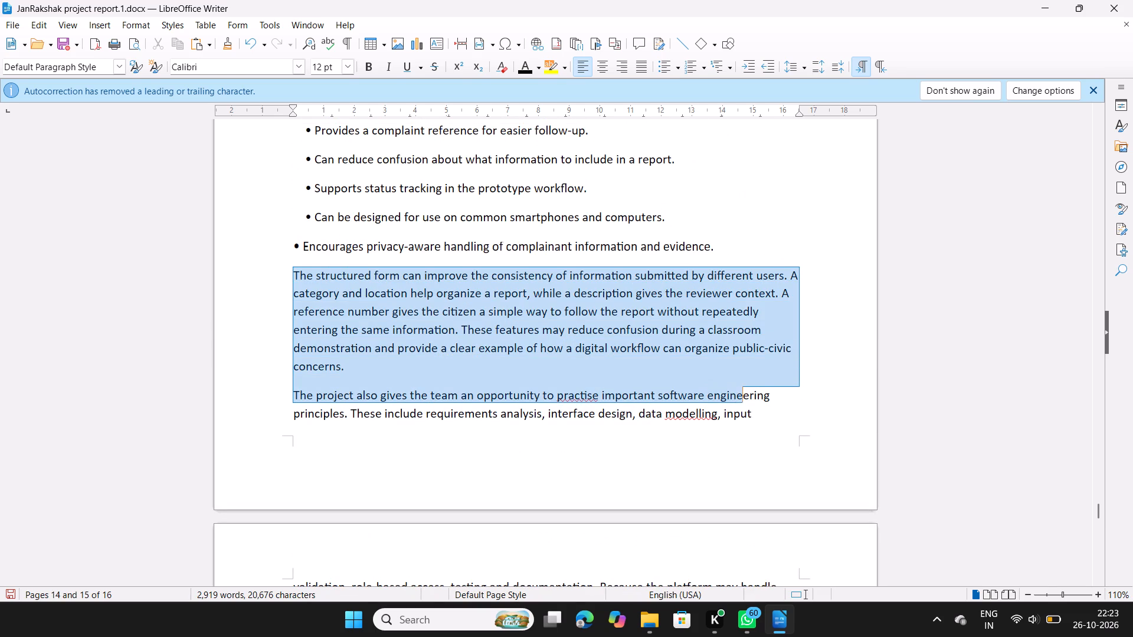
{"action": "left_click_drag", "start_coordinate": [742, 399], "coordinate": [772, 416]}
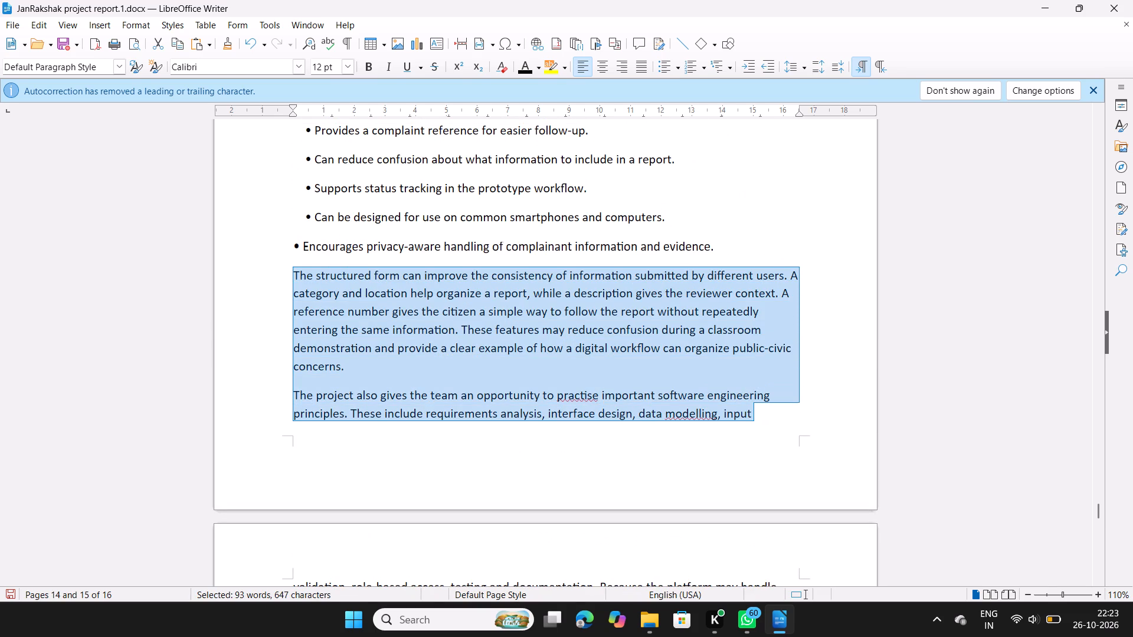
Apply a 12 pt font size to the two body paragraphs above the "Beneficiaries" heading, including the lines continuing onto the next page.
{"action": "left_click", "coordinate": [345, 68]}
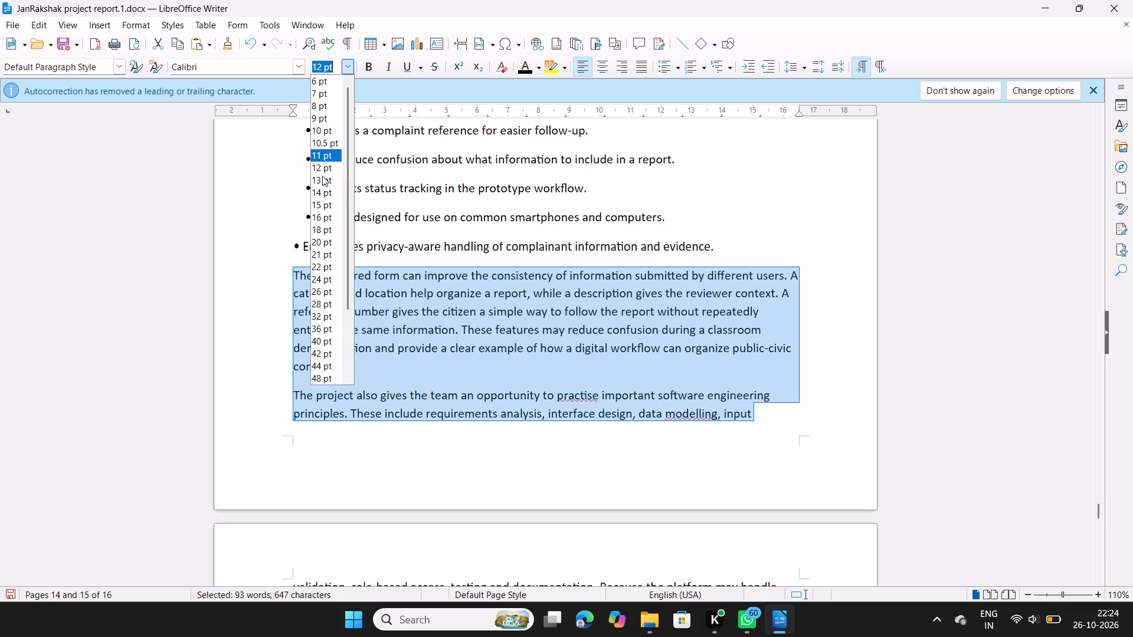
{"action": "left_click", "coordinate": [317, 165]}
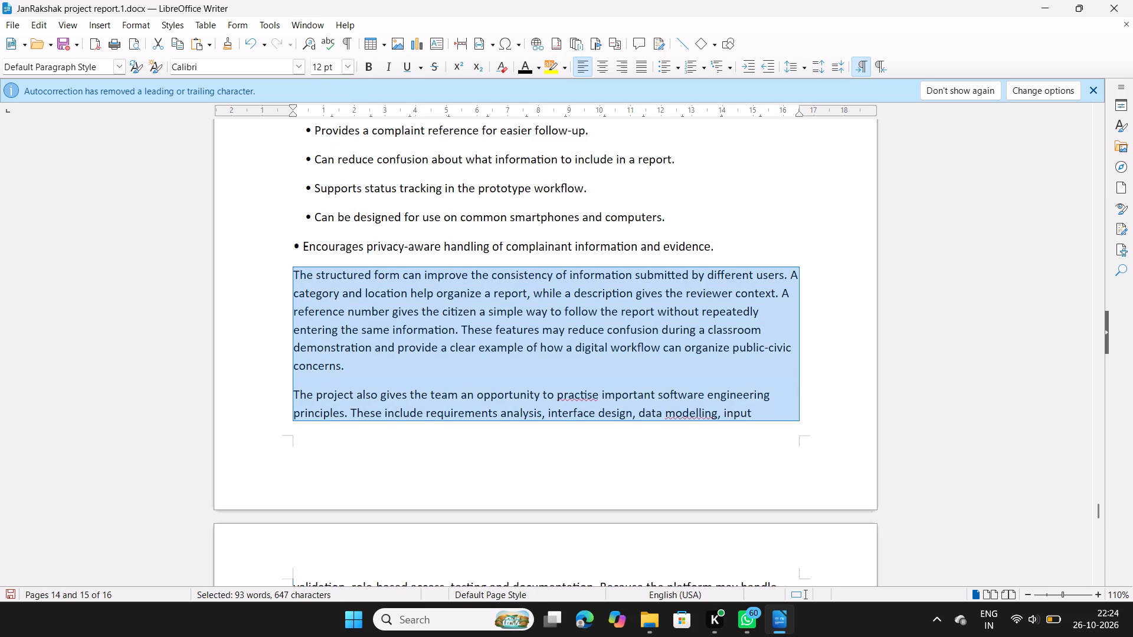
{"action": "left_click", "coordinate": [351, 307]}
{"action": "scroll", "coordinate": [351, 307], "scroll_direction": "down", "scroll_amount": 2}
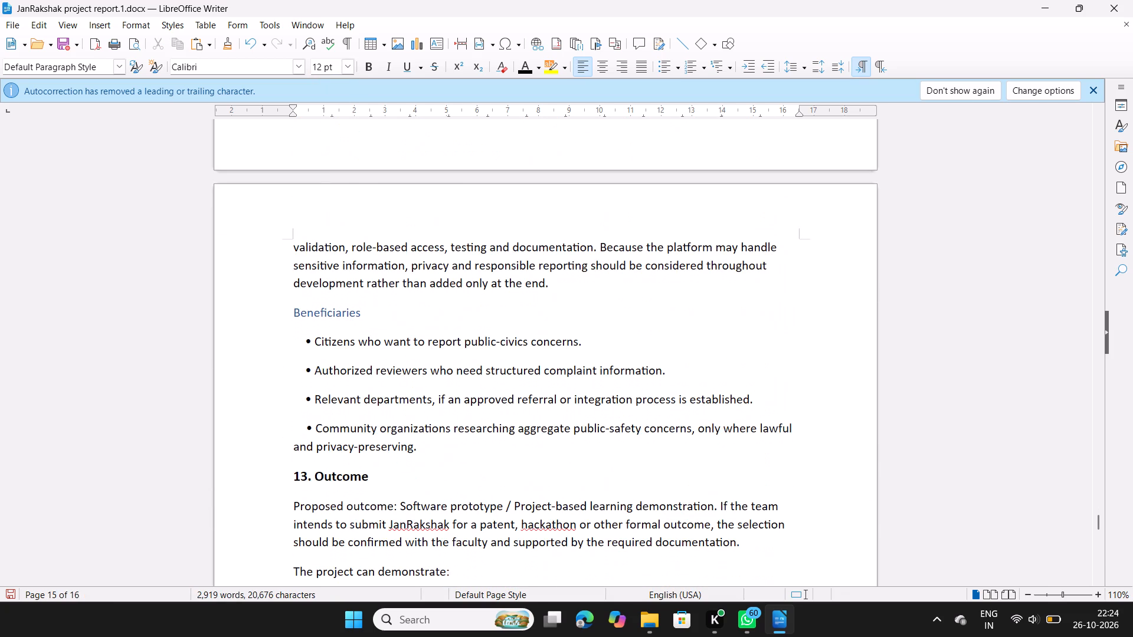
{"action": "left_click_drag", "start_coordinate": [294, 248], "coordinate": [508, 285]}
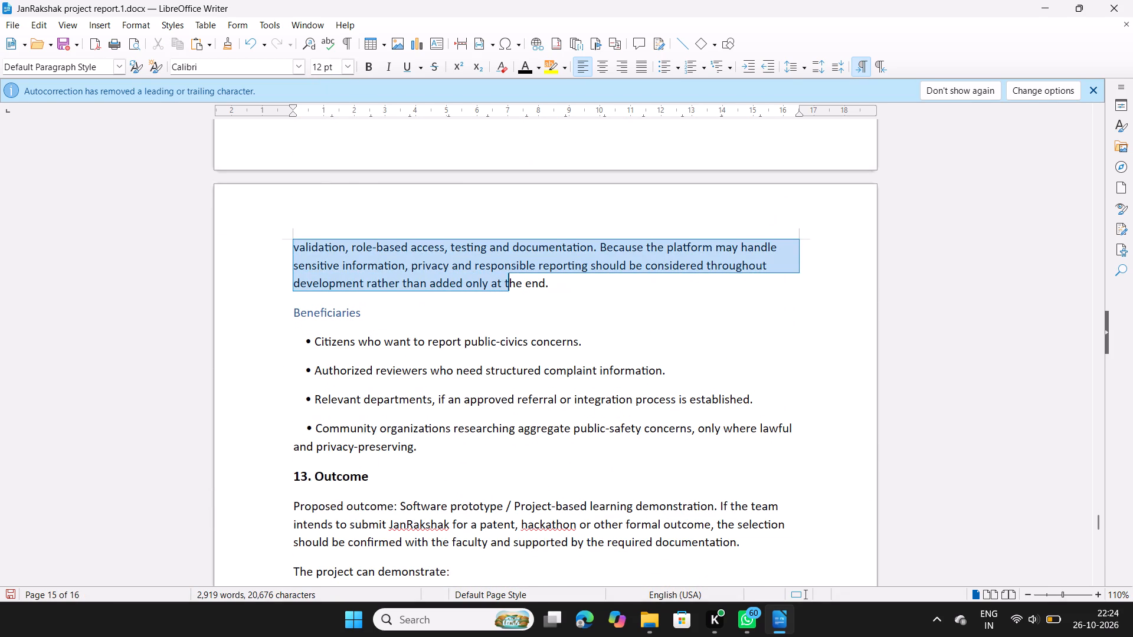
{"action": "left_click_drag", "start_coordinate": [508, 285], "coordinate": [545, 283]}
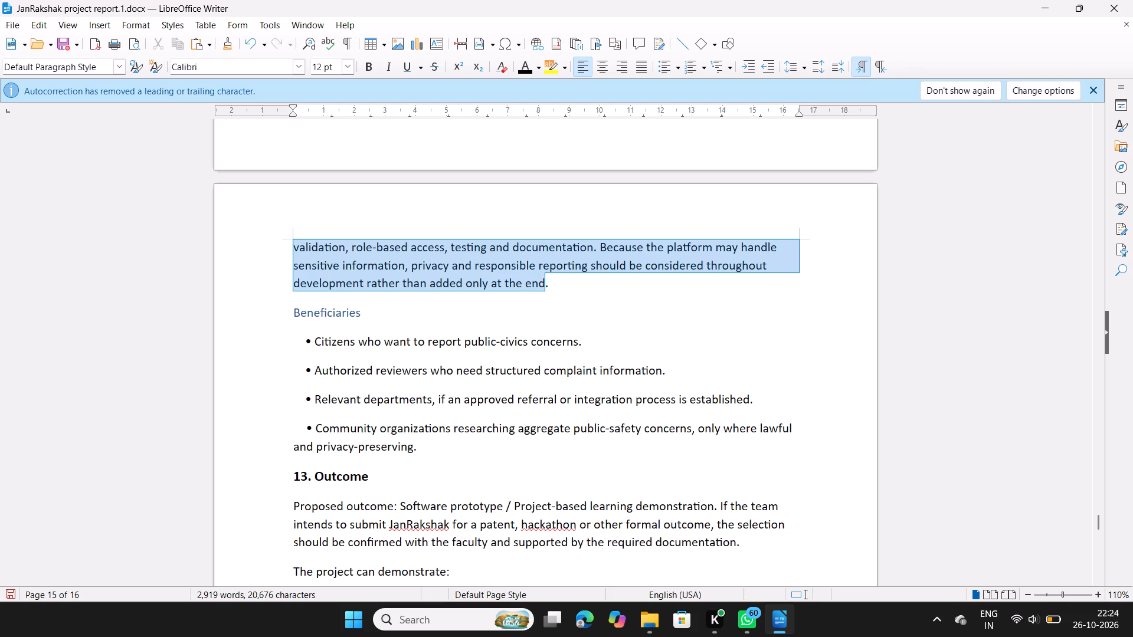
{"action": "left_click_drag", "start_coordinate": [545, 283], "coordinate": [563, 282]}
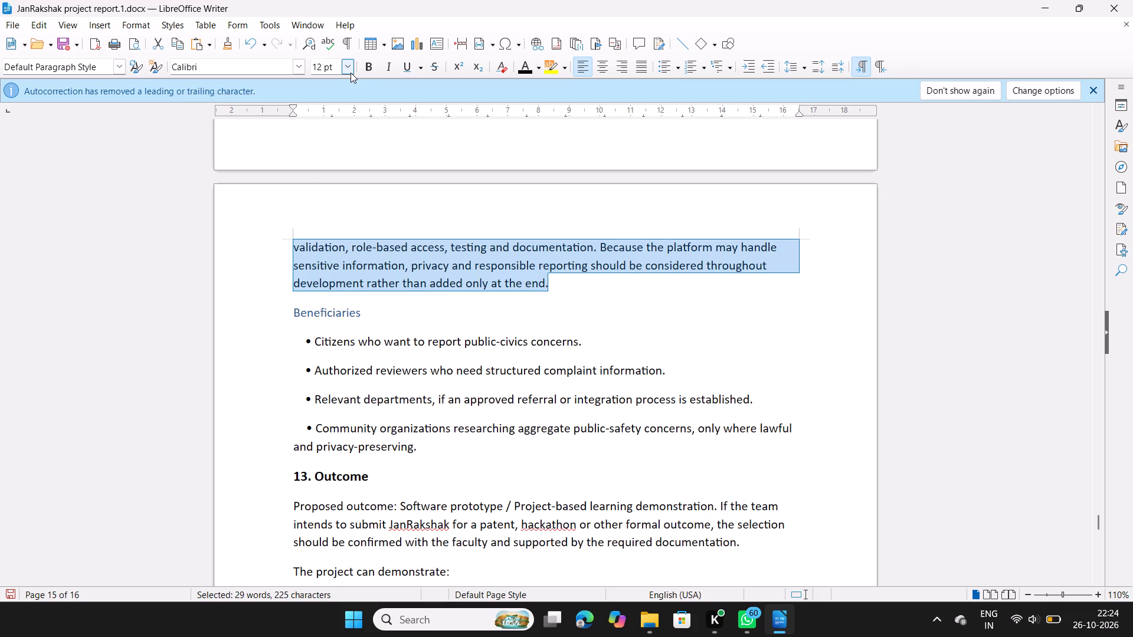
{"action": "left_click", "coordinate": [351, 73]}
{"action": "left_click", "coordinate": [318, 164]}
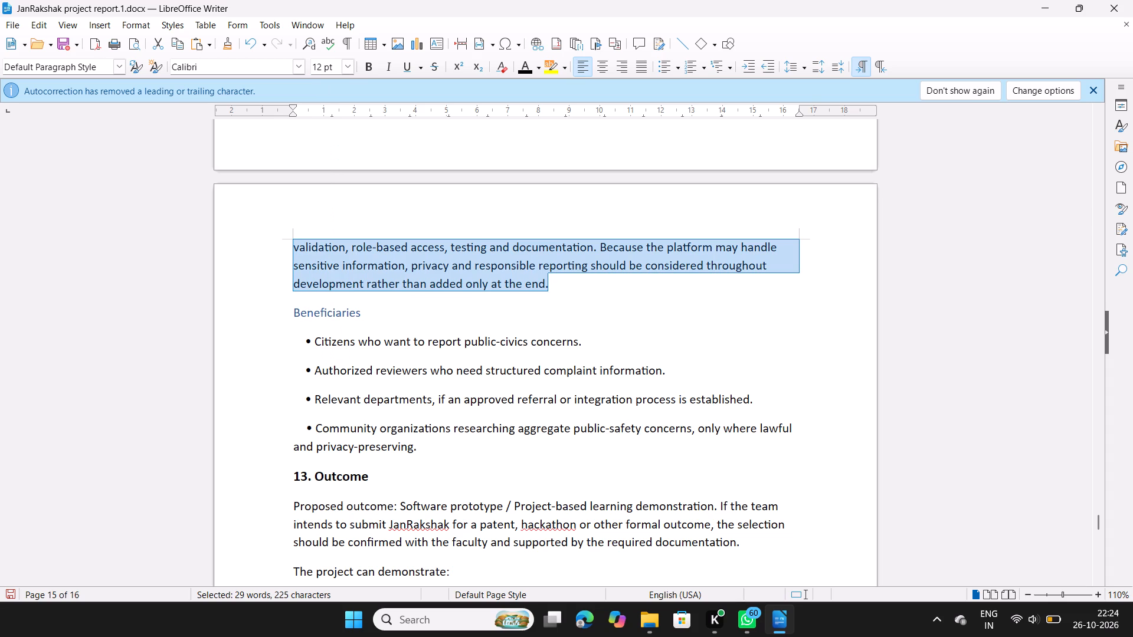
Delete the "Proposed outcome" paragraph and the "The project can demonstrate:" line under the "13. Outcome" heading.
{"action": "scroll", "coordinate": [386, 385], "scroll_direction": "down", "scroll_amount": 1}
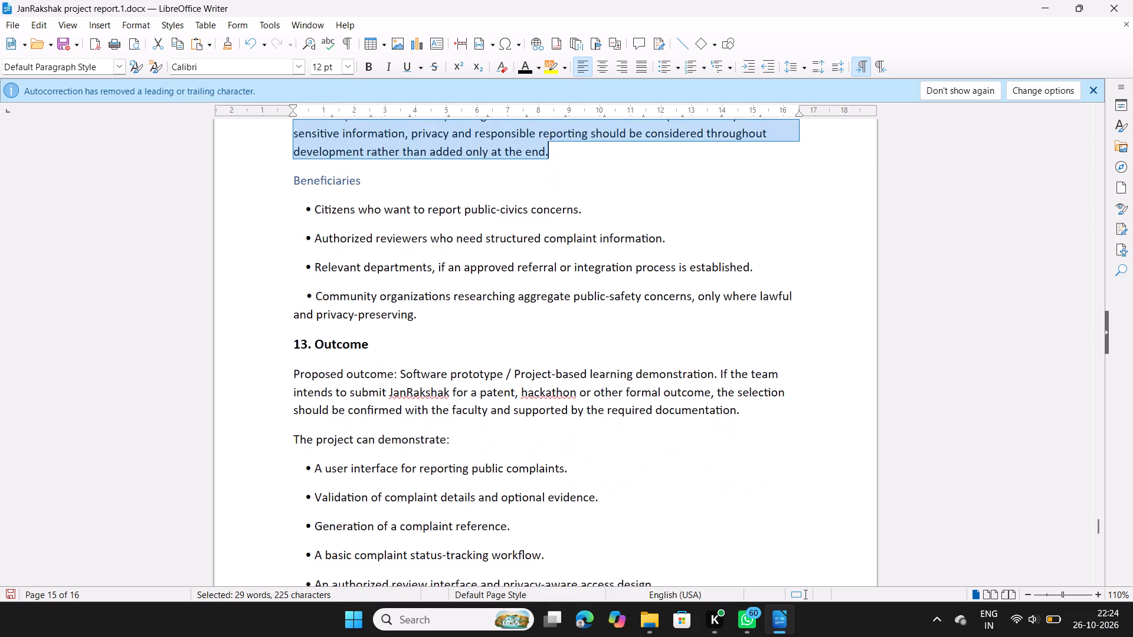
{"action": "scroll", "coordinate": [386, 385], "scroll_direction": "down", "scroll_amount": 1}
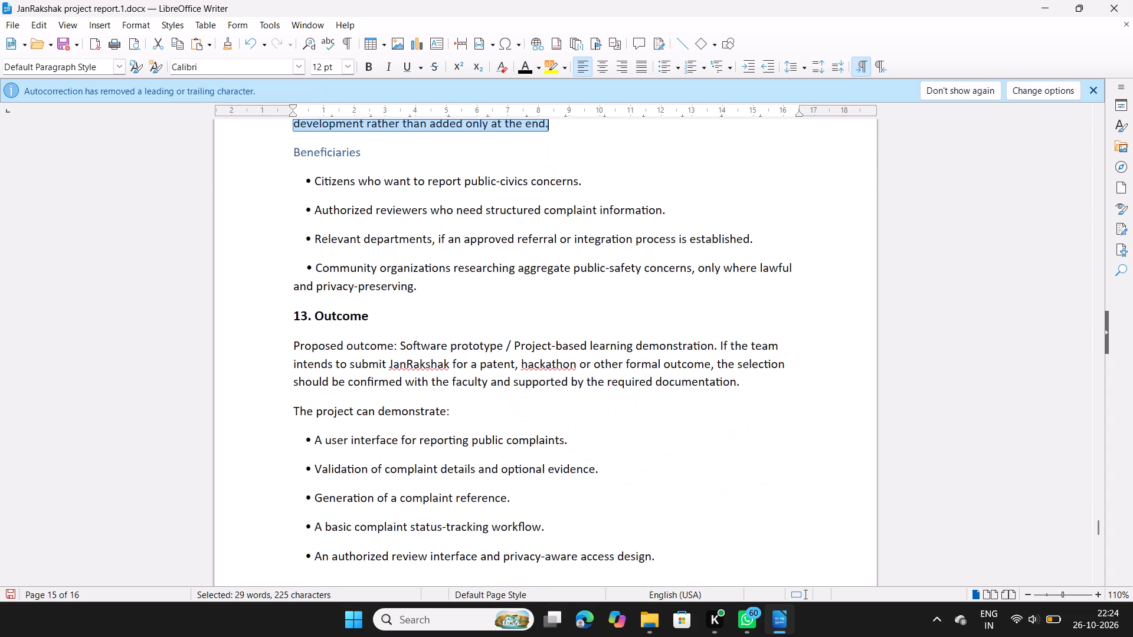
{"action": "scroll", "coordinate": [386, 385], "scroll_direction": "down", "scroll_amount": 1}
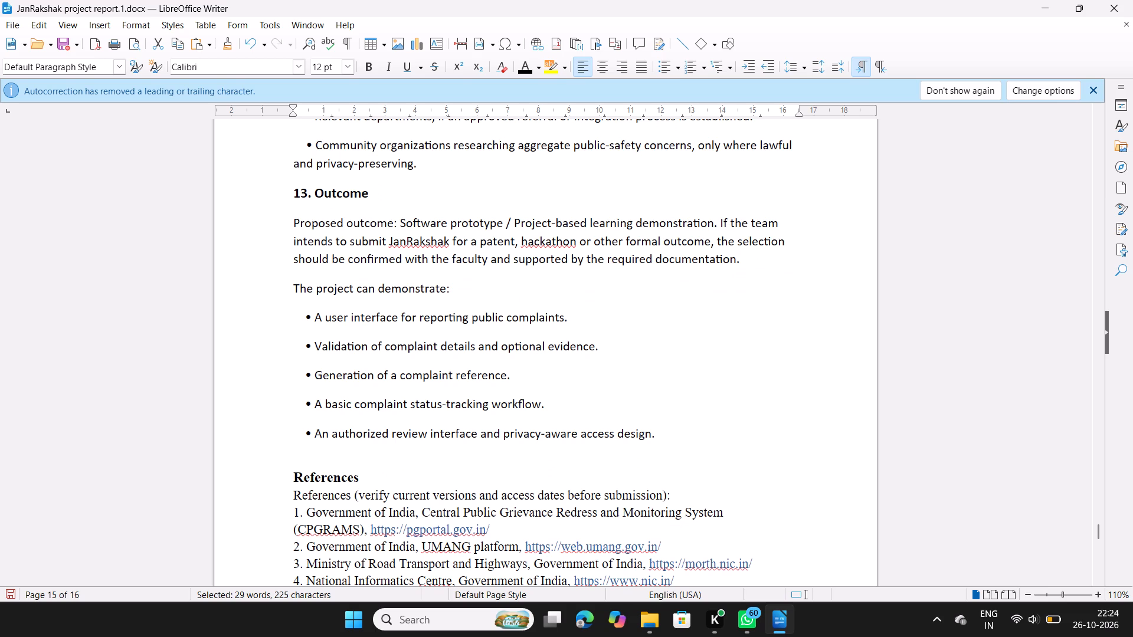
{"action": "left_click_drag", "start_coordinate": [286, 219], "coordinate": [449, 281]}
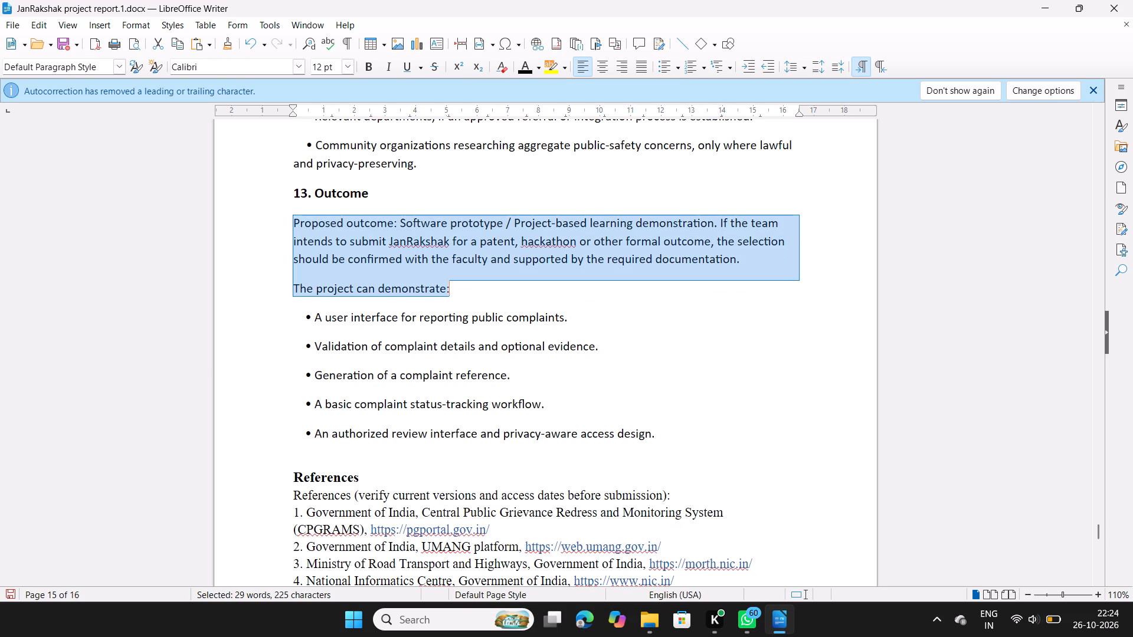
{"action": "left_click_drag", "start_coordinate": [449, 281], "coordinate": [450, 283]}
{"action": "key", "text": "BackSpace"}
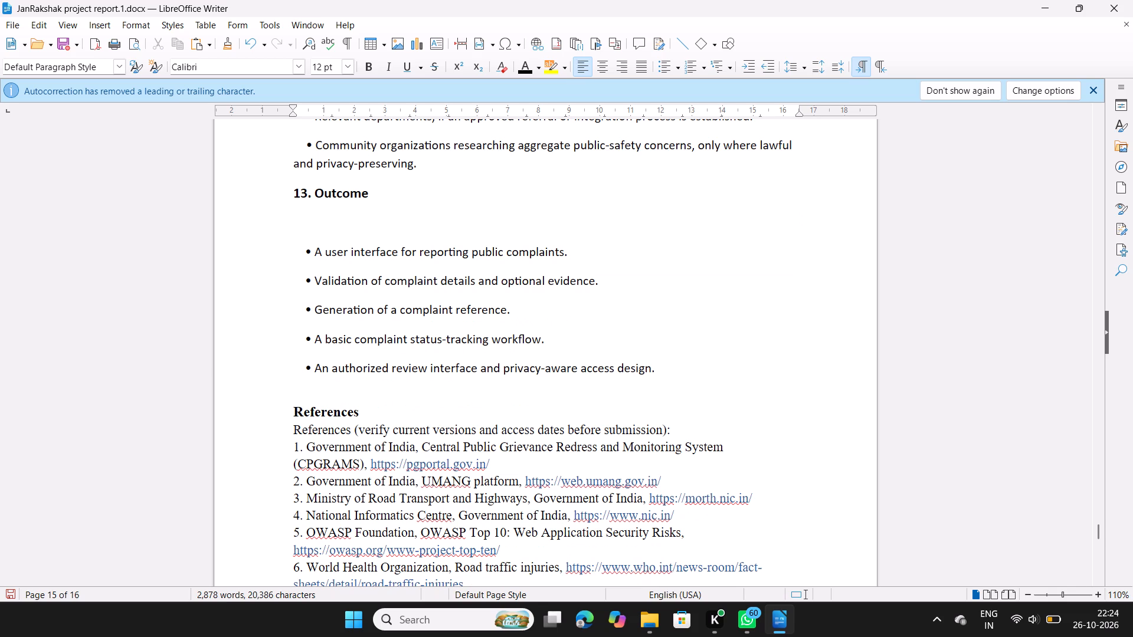
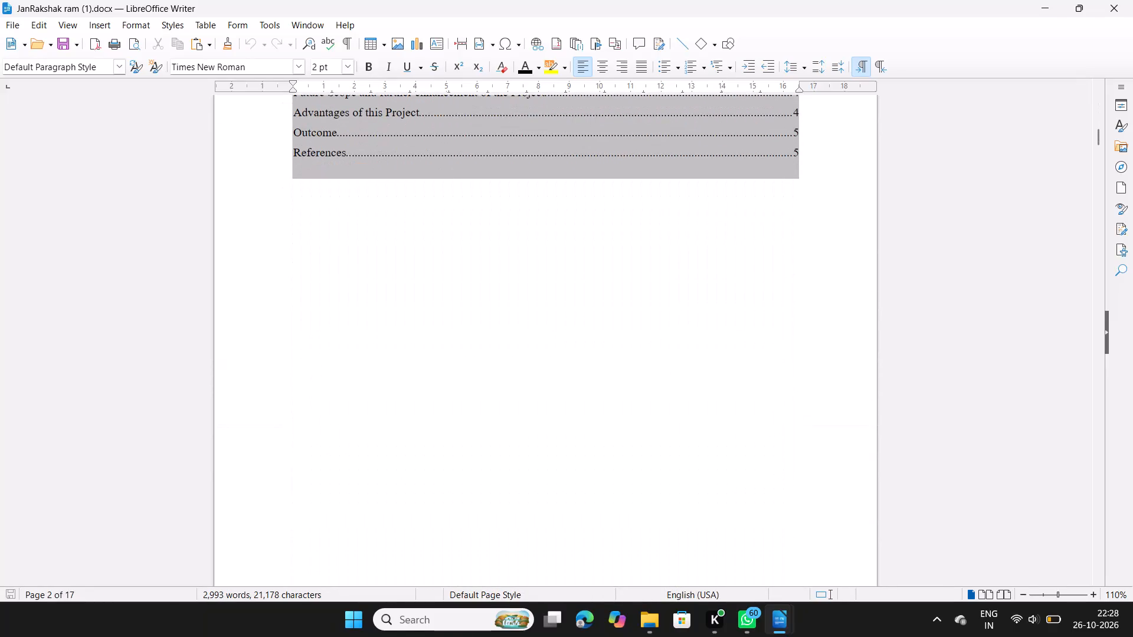
Review the report's layout and text formatting from the table of contents through the "9.Implementation Methodology" section.
{"action": "scroll", "coordinate": [585, 400], "scroll_direction": "down", "scroll_amount": 5}
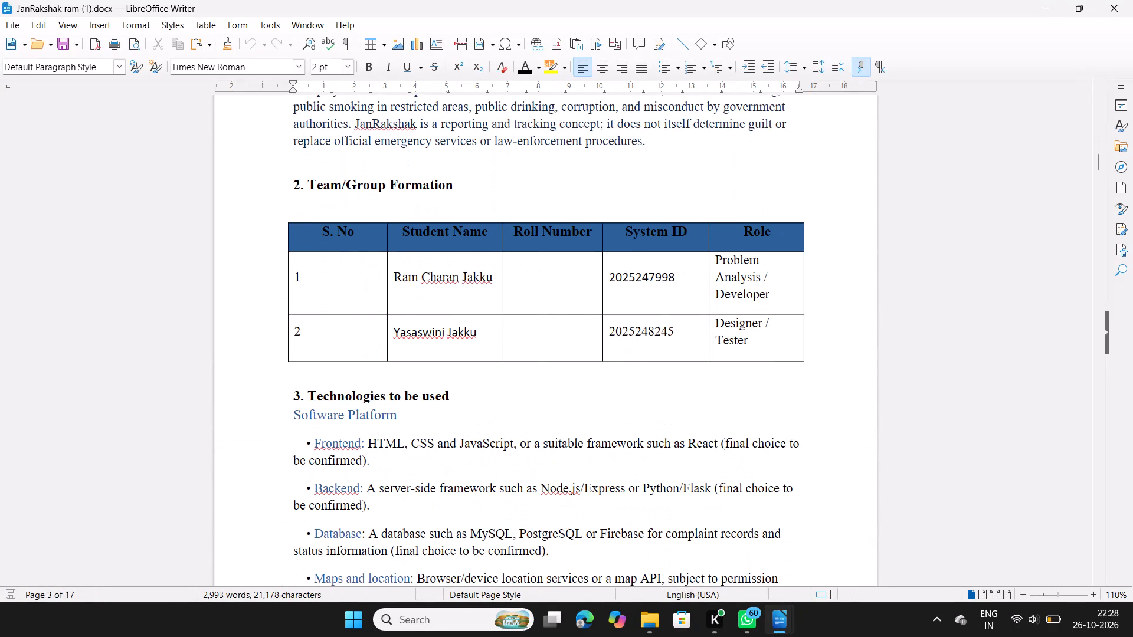
{"action": "scroll", "coordinate": [585, 400], "scroll_direction": "down", "scroll_amount": 3}
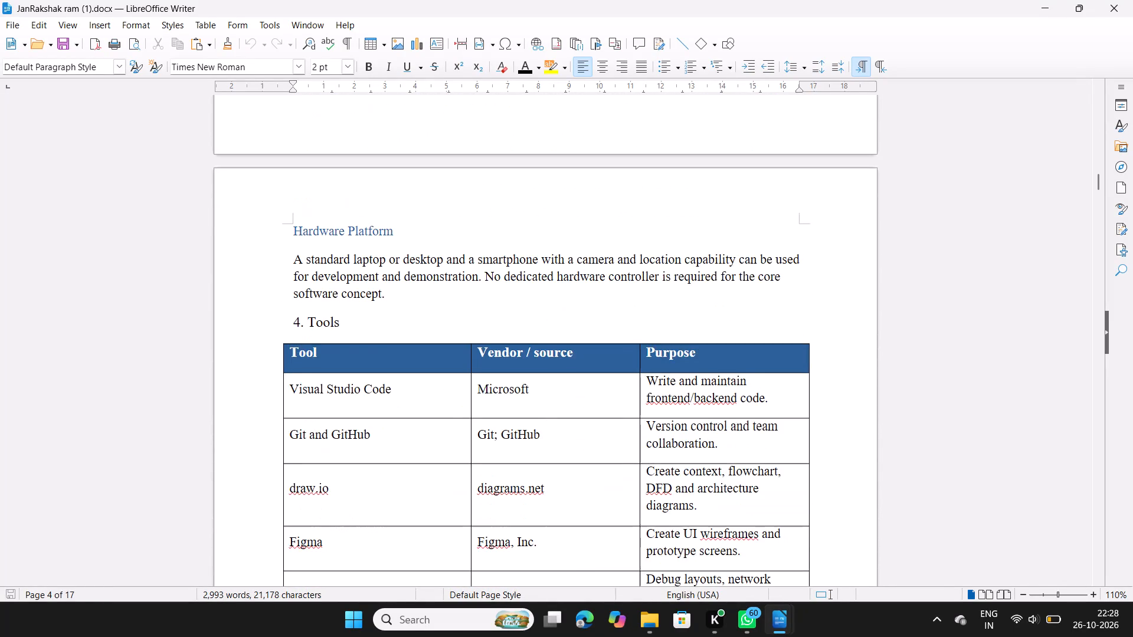
{"action": "scroll", "coordinate": [585, 400], "scroll_direction": "down", "scroll_amount": 5}
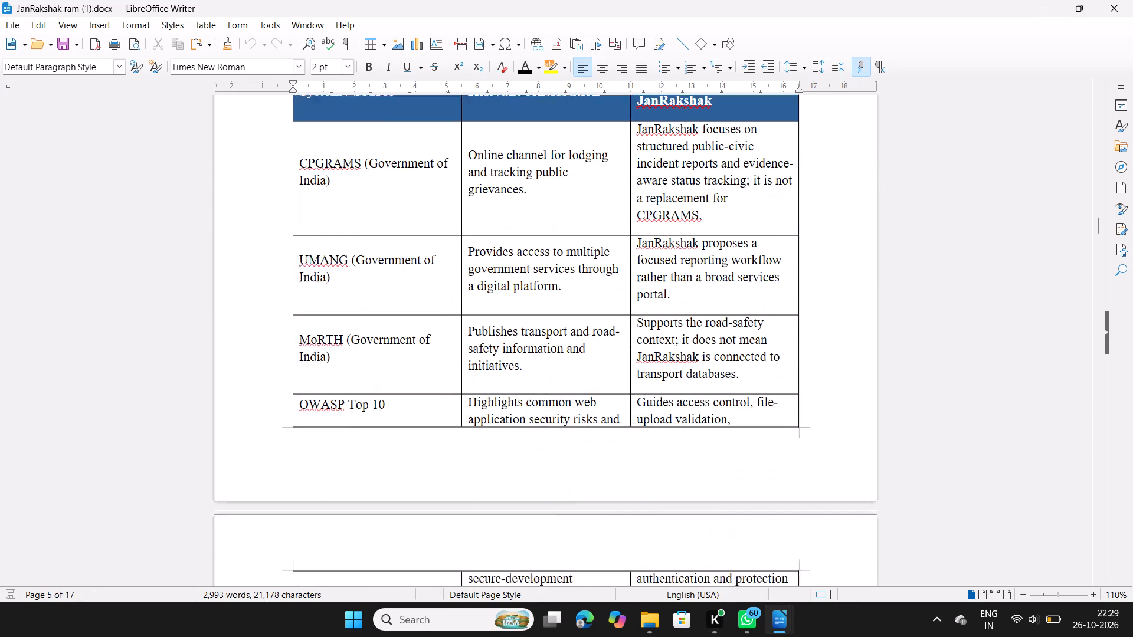
{"action": "scroll", "coordinate": [585, 400], "scroll_direction": "down", "scroll_amount": 4}
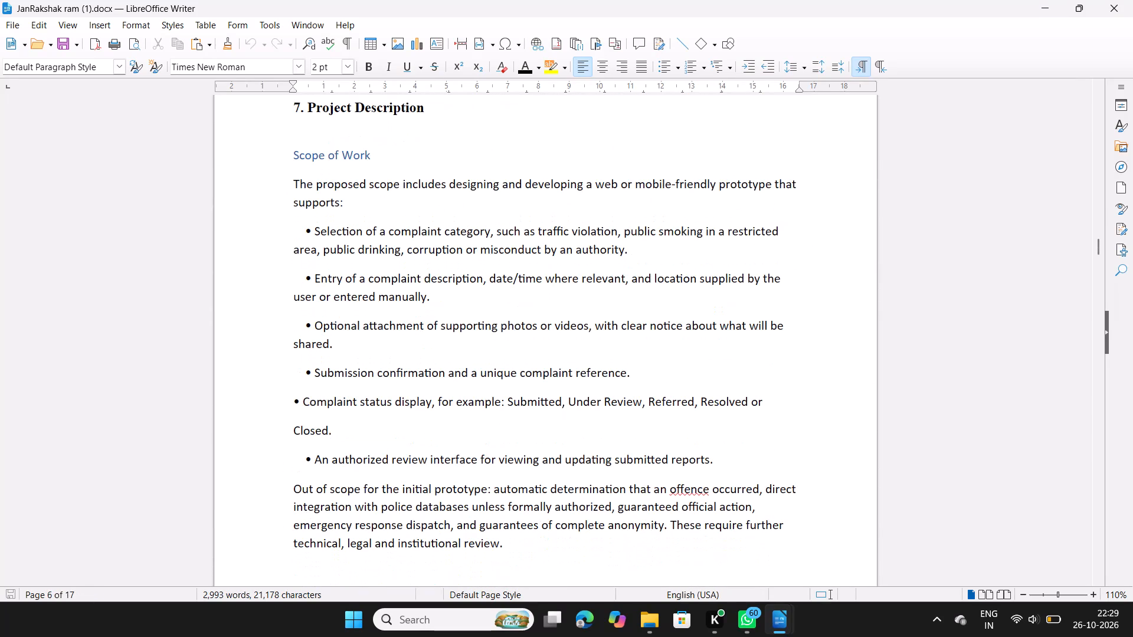
{"action": "scroll", "coordinate": [585, 400], "scroll_direction": "down", "scroll_amount": 3}
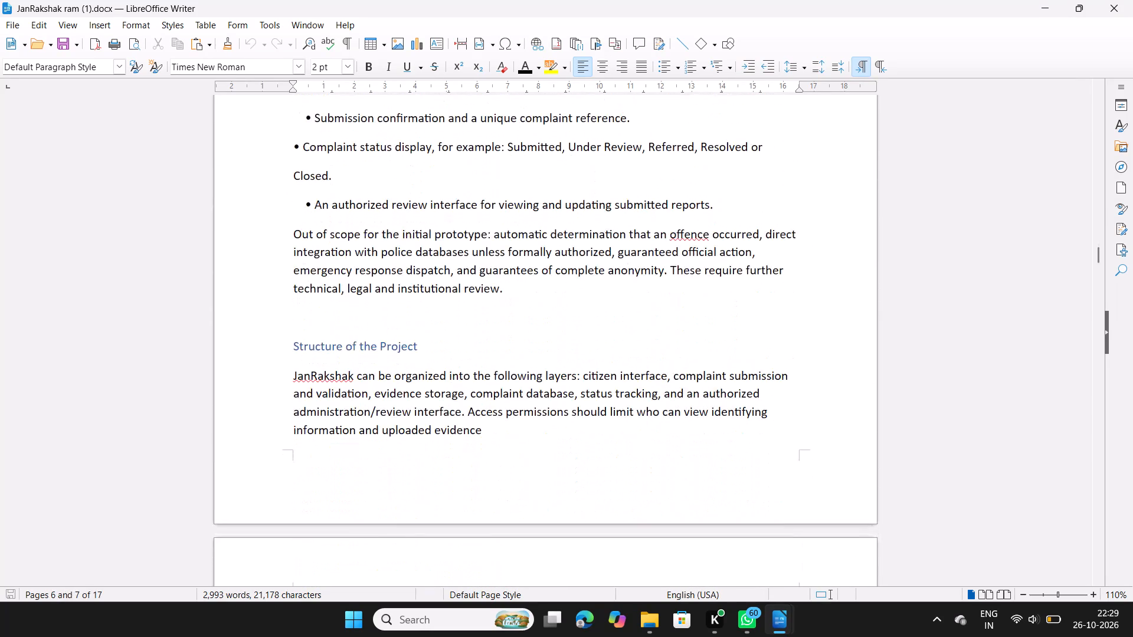
{"action": "scroll", "coordinate": [585, 400], "scroll_direction": "down", "scroll_amount": 3}
{"action": "scroll", "coordinate": [585, 400], "scroll_direction": "up", "scroll_amount": 1}
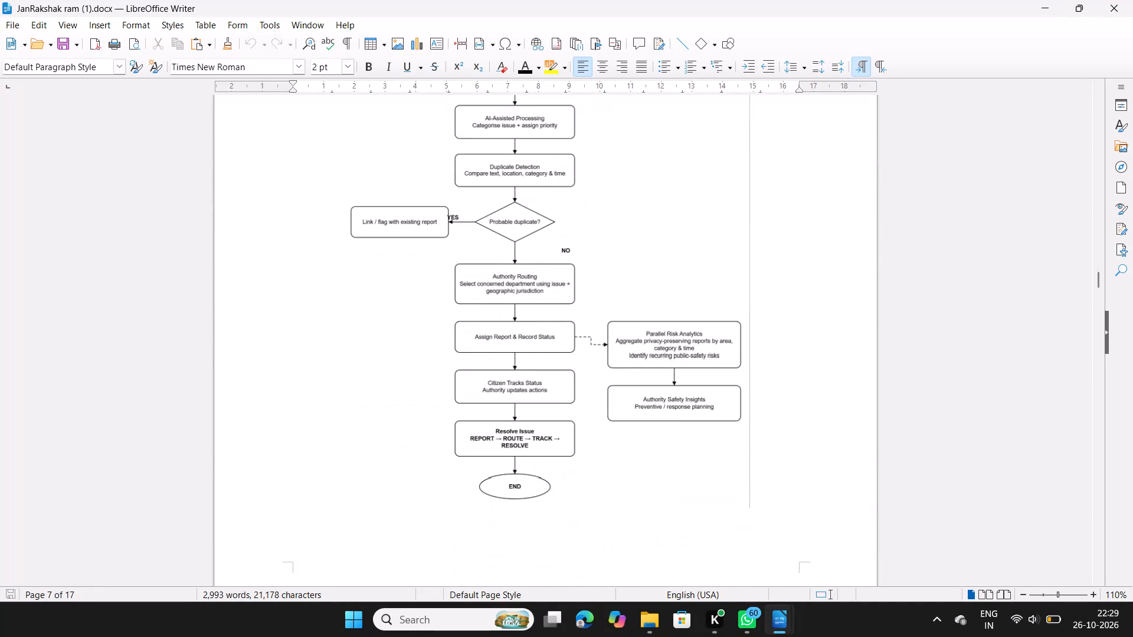
{"action": "scroll", "coordinate": [585, 400], "scroll_direction": "up", "scroll_amount": 3}
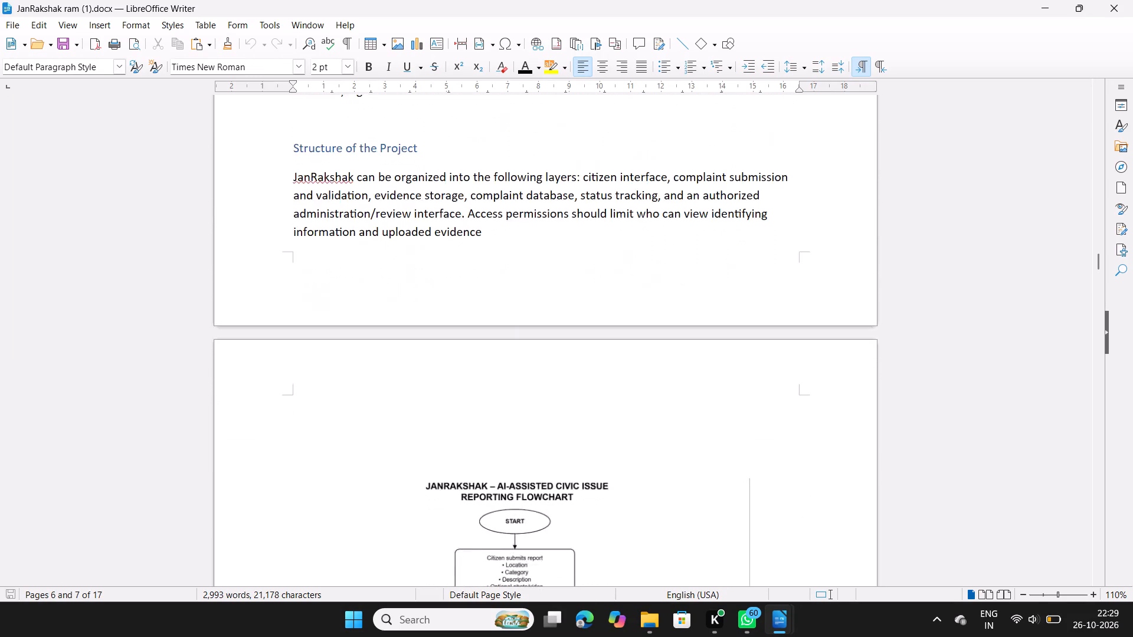
{"action": "scroll", "coordinate": [585, 400], "scroll_direction": "down", "scroll_amount": 5}
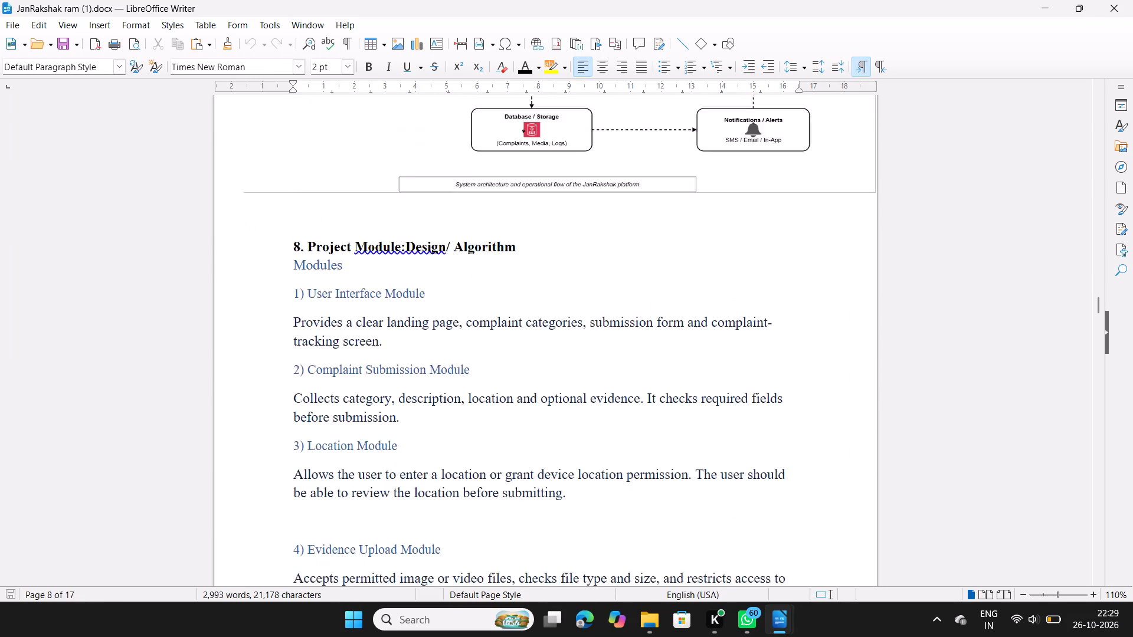
{"action": "scroll", "coordinate": [585, 400], "scroll_direction": "down", "scroll_amount": 3}
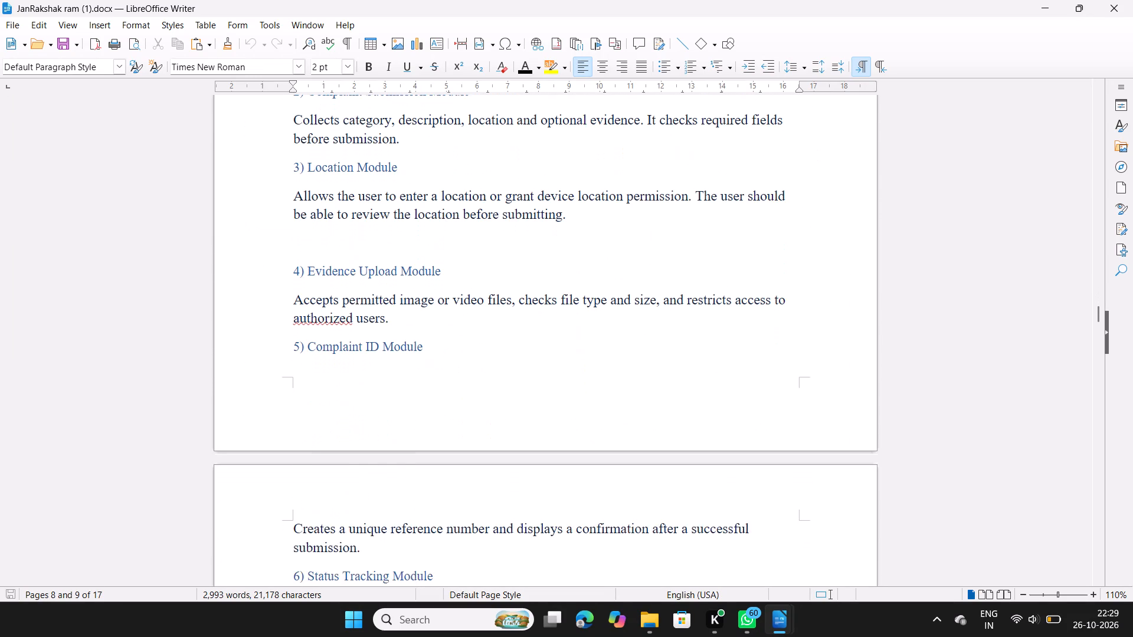
{"action": "scroll", "coordinate": [585, 400], "scroll_direction": "down", "scroll_amount": 3}
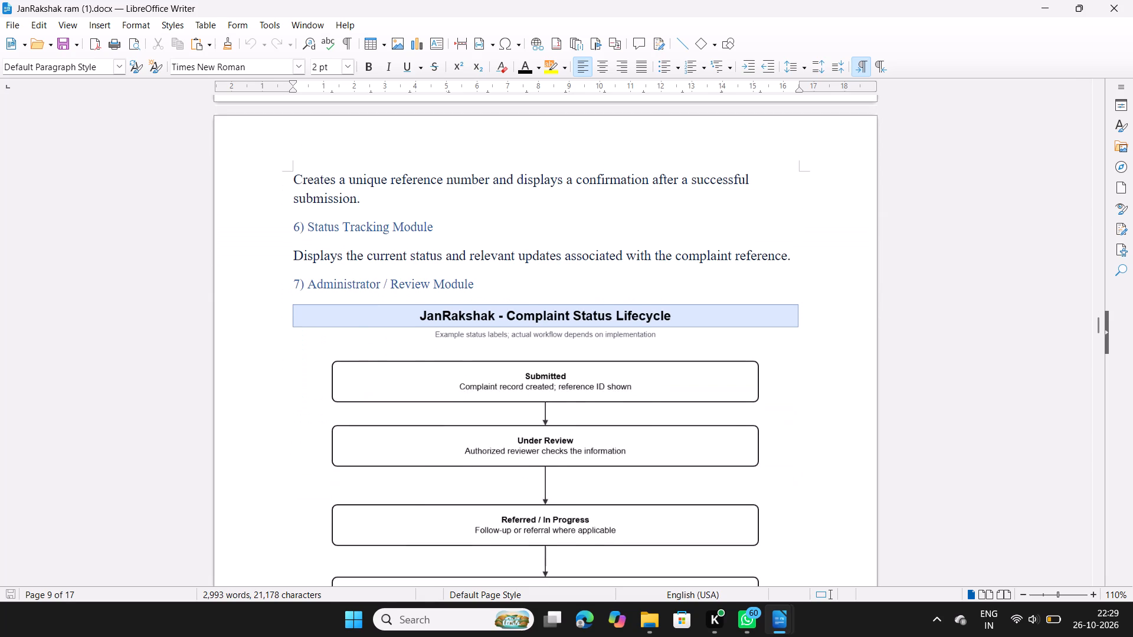
{"action": "scroll", "coordinate": [585, 400], "scroll_direction": "down", "scroll_amount": 3}
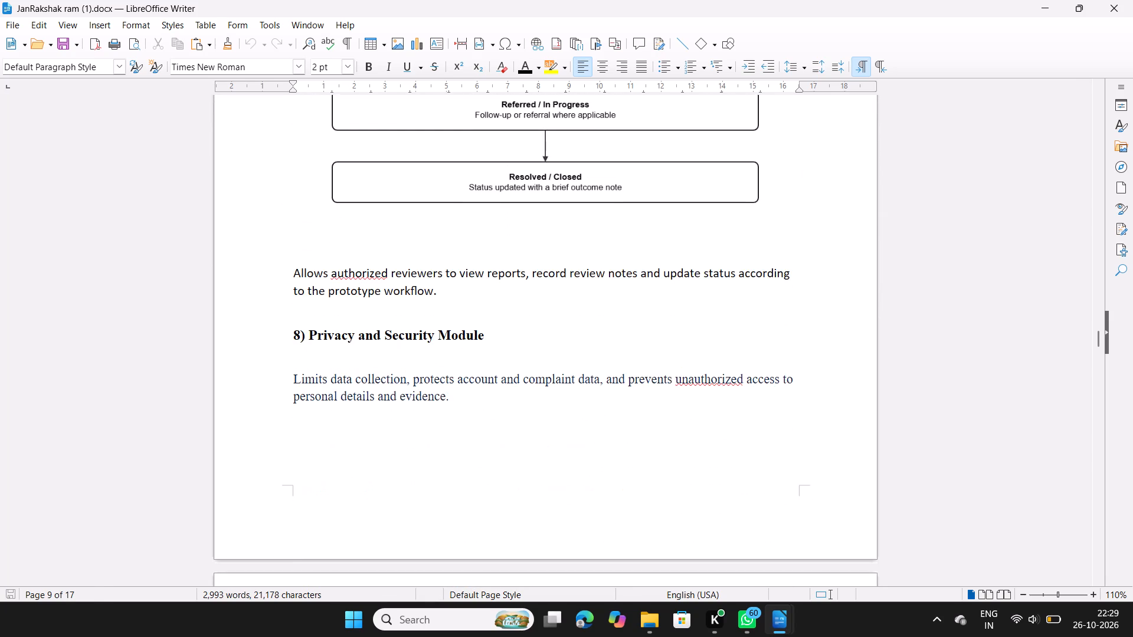
{"action": "scroll", "coordinate": [585, 400], "scroll_direction": "down", "scroll_amount": 4}
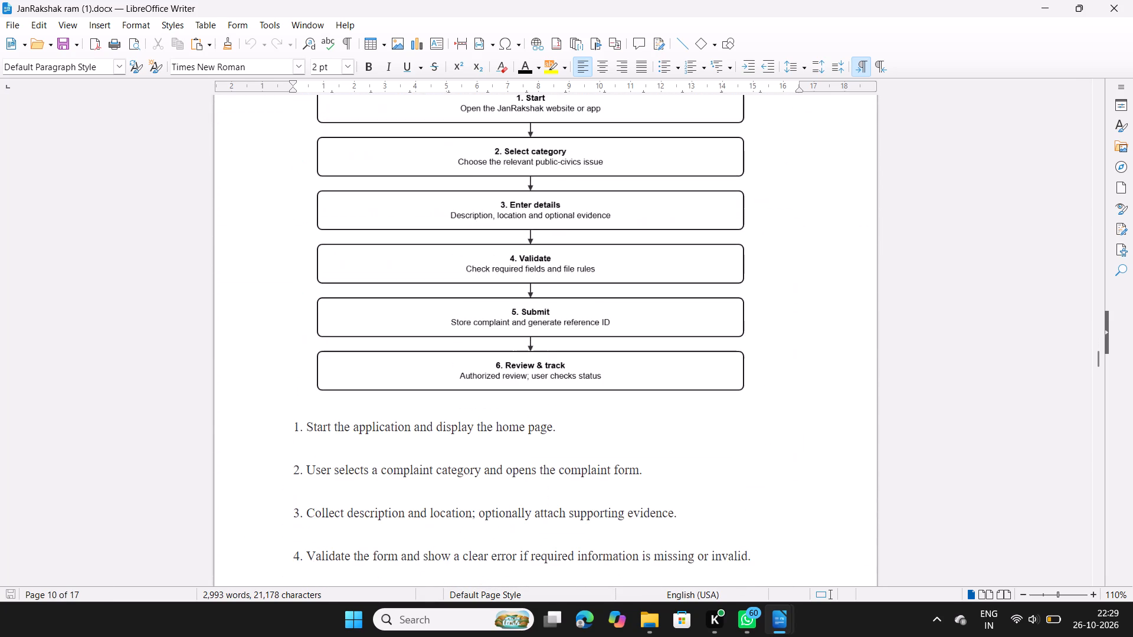
{"action": "scroll", "coordinate": [585, 400], "scroll_direction": "down", "scroll_amount": 2}
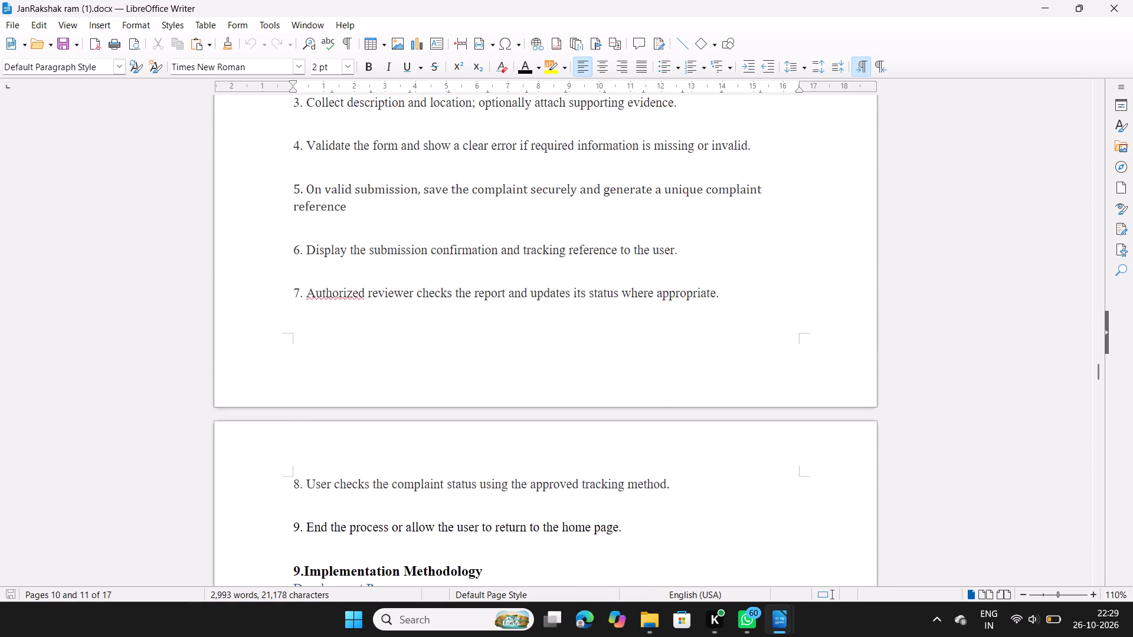
{"action": "scroll", "coordinate": [585, 400], "scroll_direction": "down", "scroll_amount": 2}
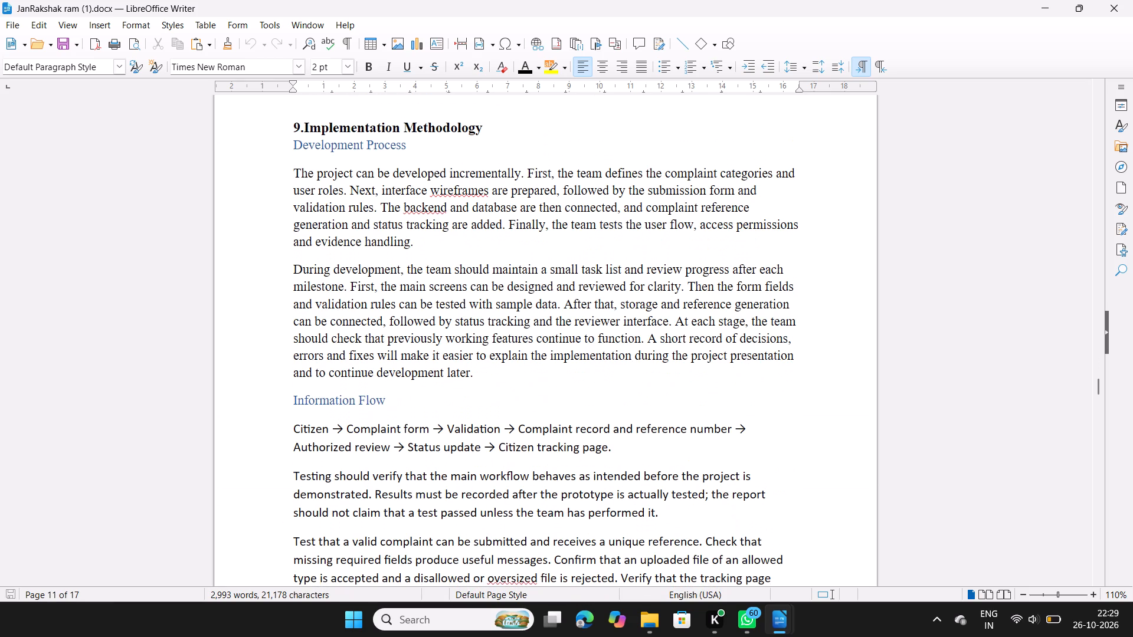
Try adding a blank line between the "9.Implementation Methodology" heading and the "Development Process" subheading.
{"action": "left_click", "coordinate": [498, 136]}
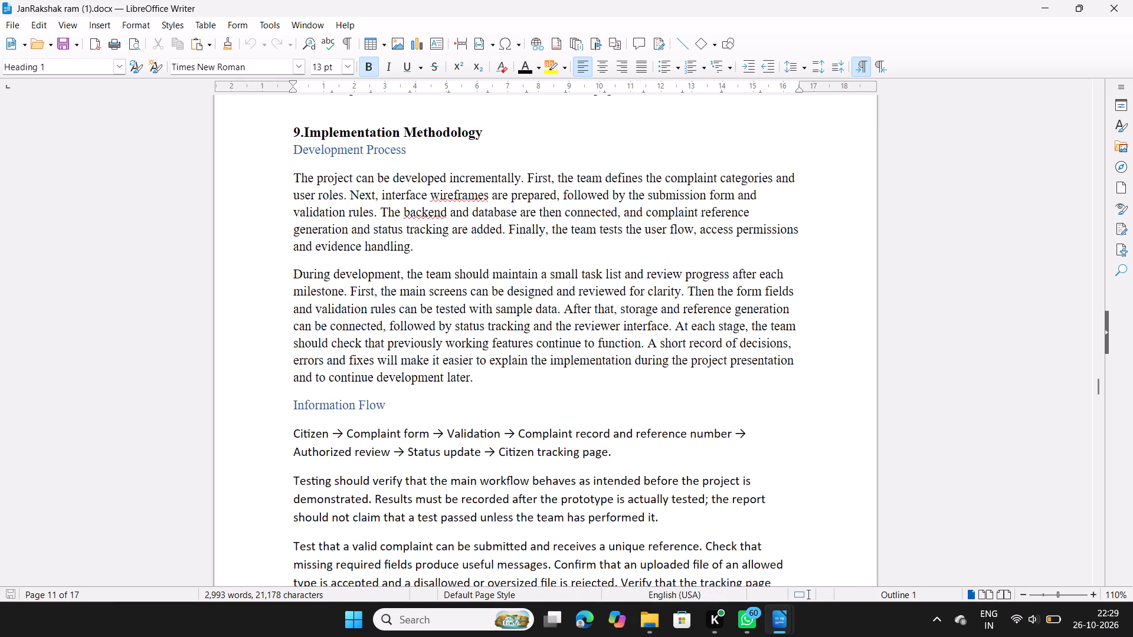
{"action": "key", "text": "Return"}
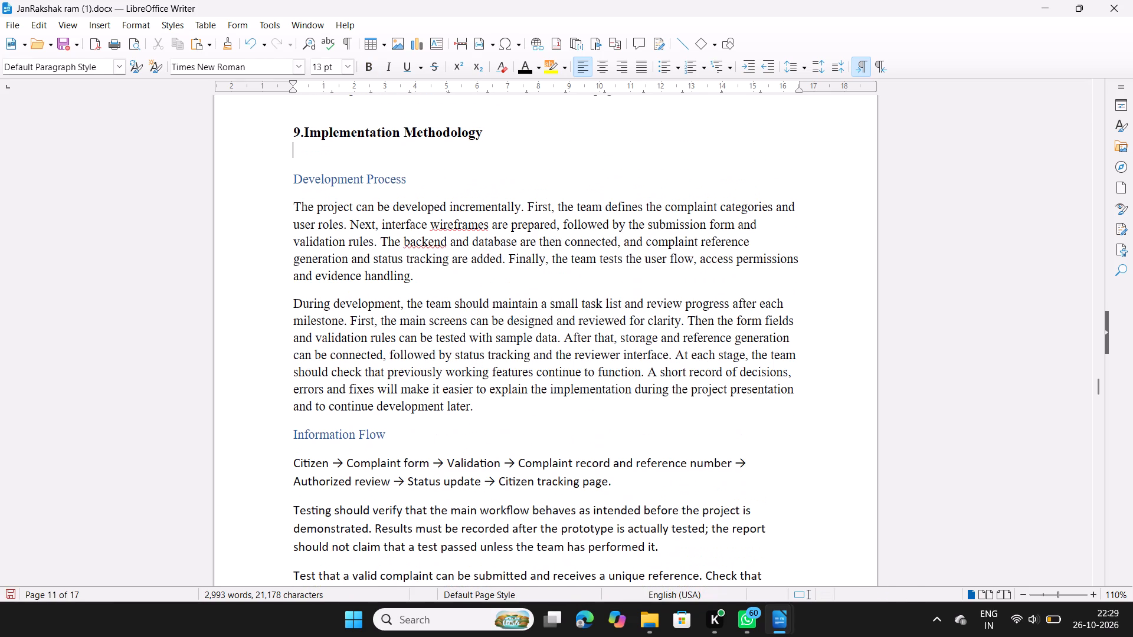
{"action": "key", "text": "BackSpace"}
Review the remaining pages through to the signature table, and go back over the Outcome, Beneficiaries and complaint flow diagram sections.
{"action": "scroll", "coordinate": [427, 300], "scroll_direction": "down", "scroll_amount": 4}
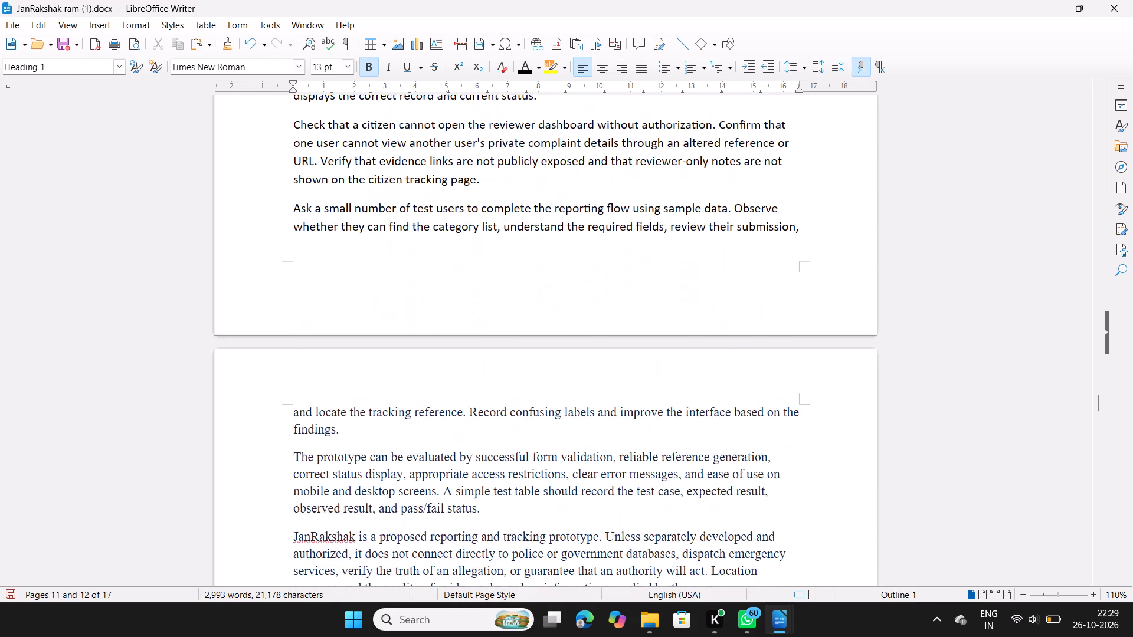
{"action": "scroll", "coordinate": [427, 300], "scroll_direction": "down", "scroll_amount": 11}
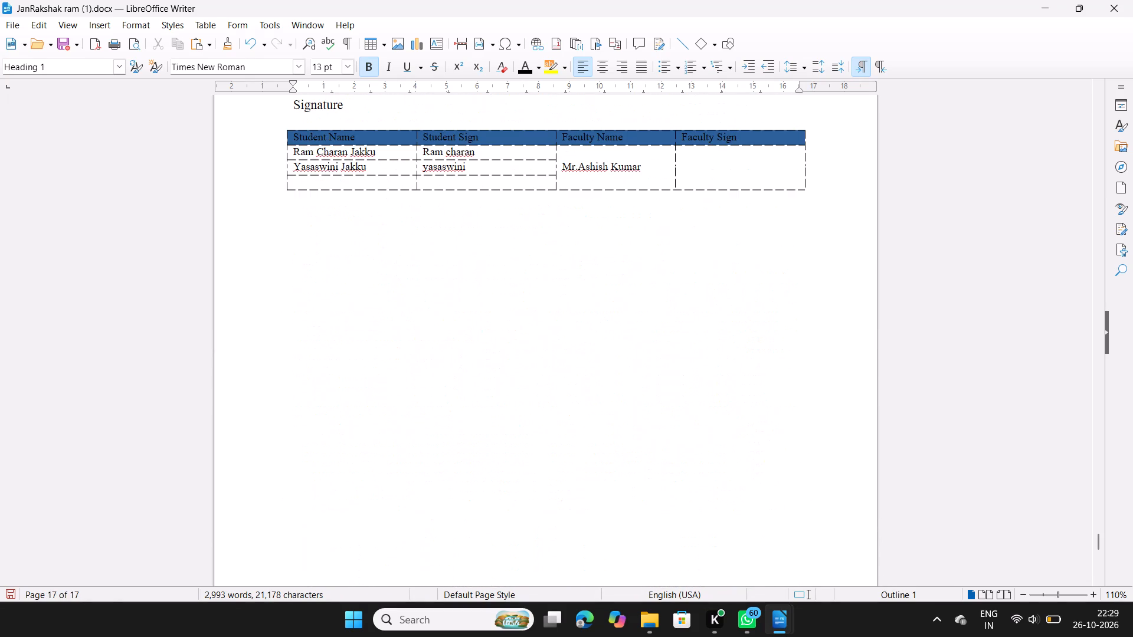
{"action": "scroll", "coordinate": [427, 300], "scroll_direction": "up", "scroll_amount": 2}
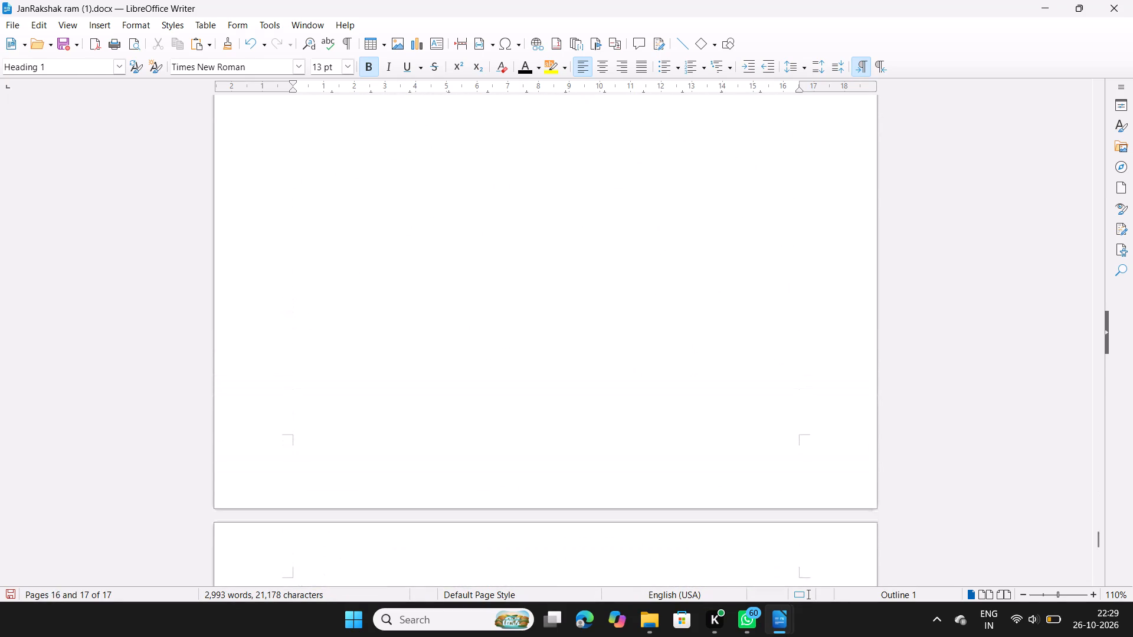
{"action": "scroll", "coordinate": [427, 300], "scroll_direction": "up", "scroll_amount": 2}
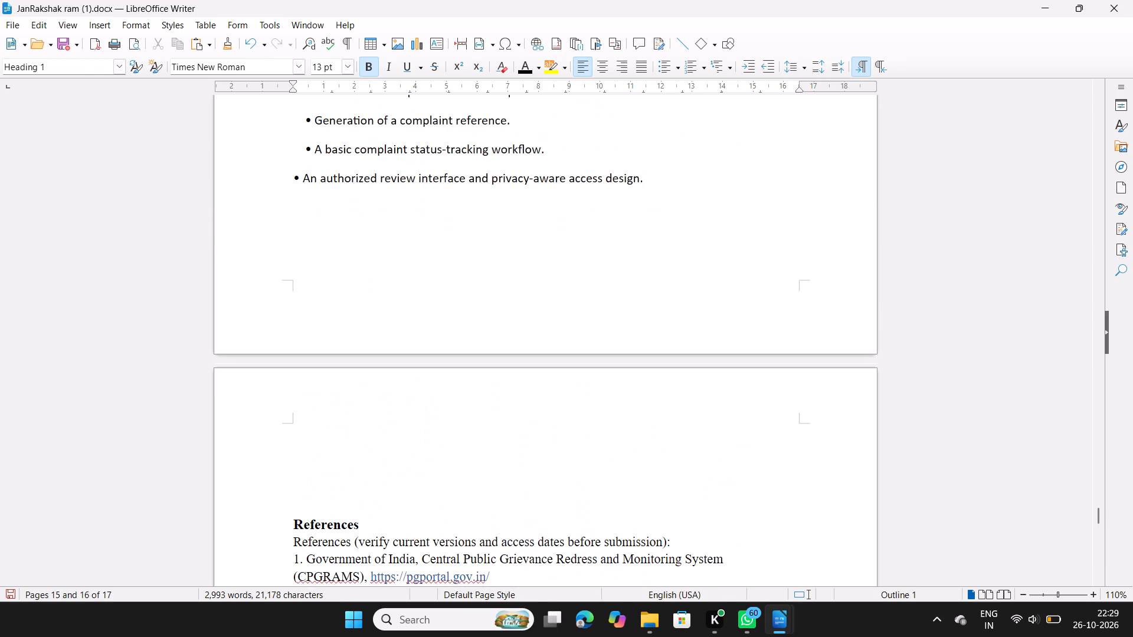
{"action": "scroll", "coordinate": [427, 300], "scroll_direction": "up", "scroll_amount": 3}
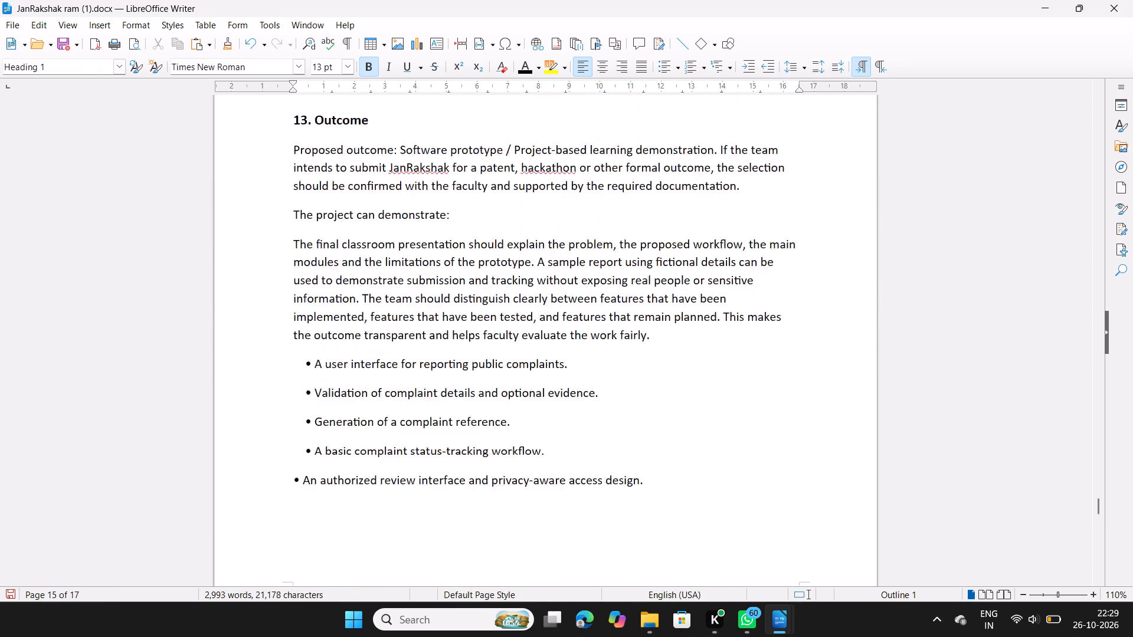
{"action": "scroll", "coordinate": [427, 300], "scroll_direction": "up", "scroll_amount": 4}
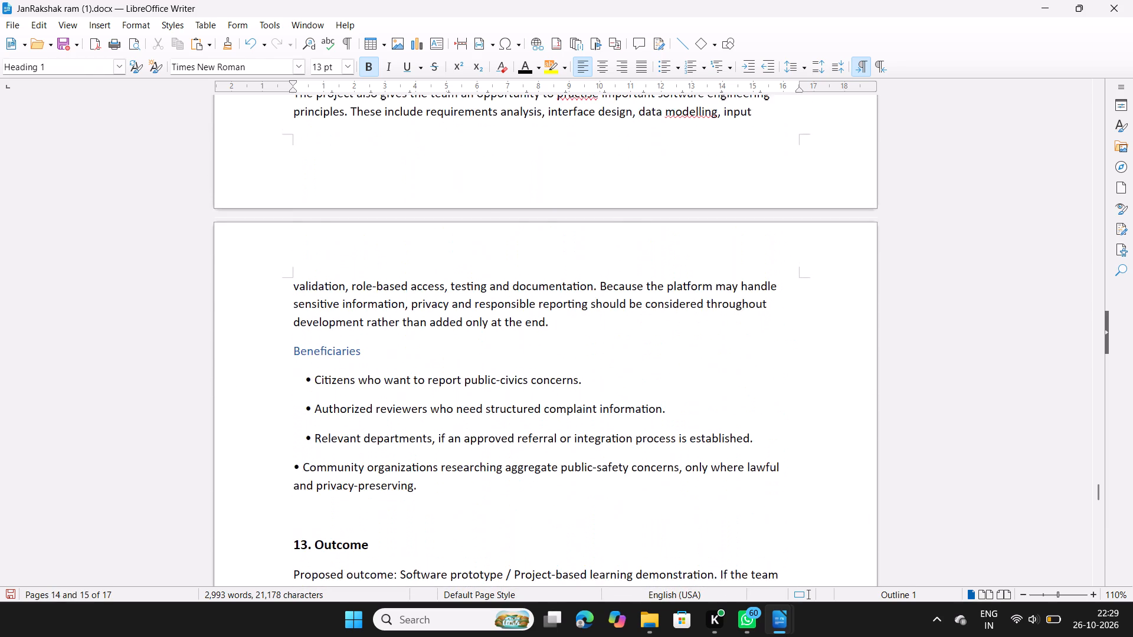
{"action": "scroll", "coordinate": [427, 300], "scroll_direction": "up", "scroll_amount": 13}
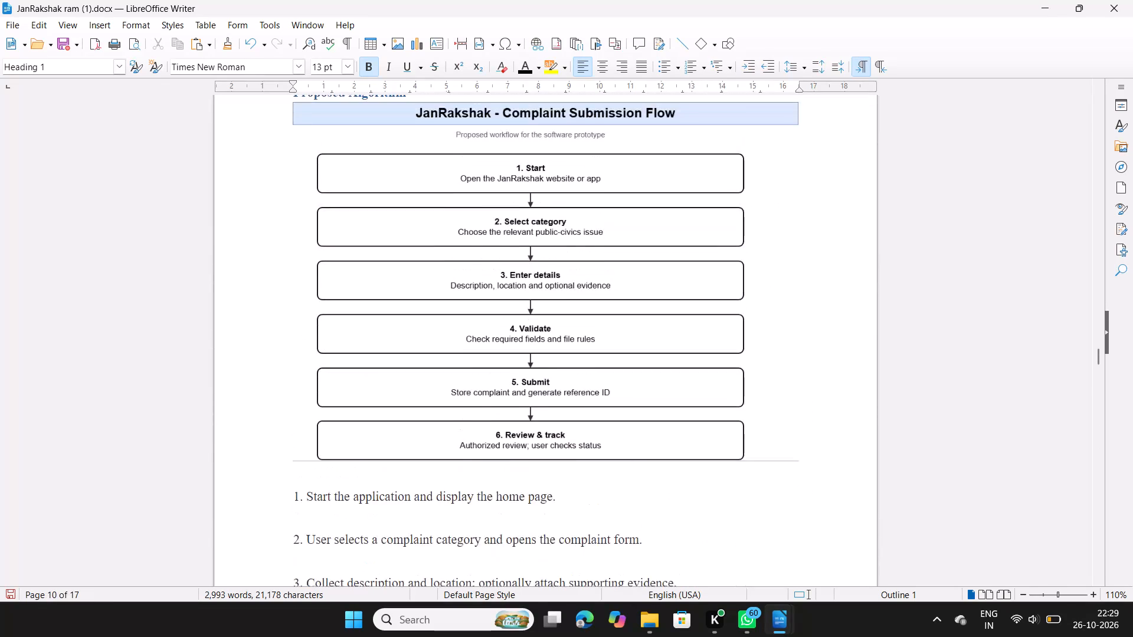
{"action": "scroll", "coordinate": [427, 300], "scroll_direction": "up", "scroll_amount": 1}
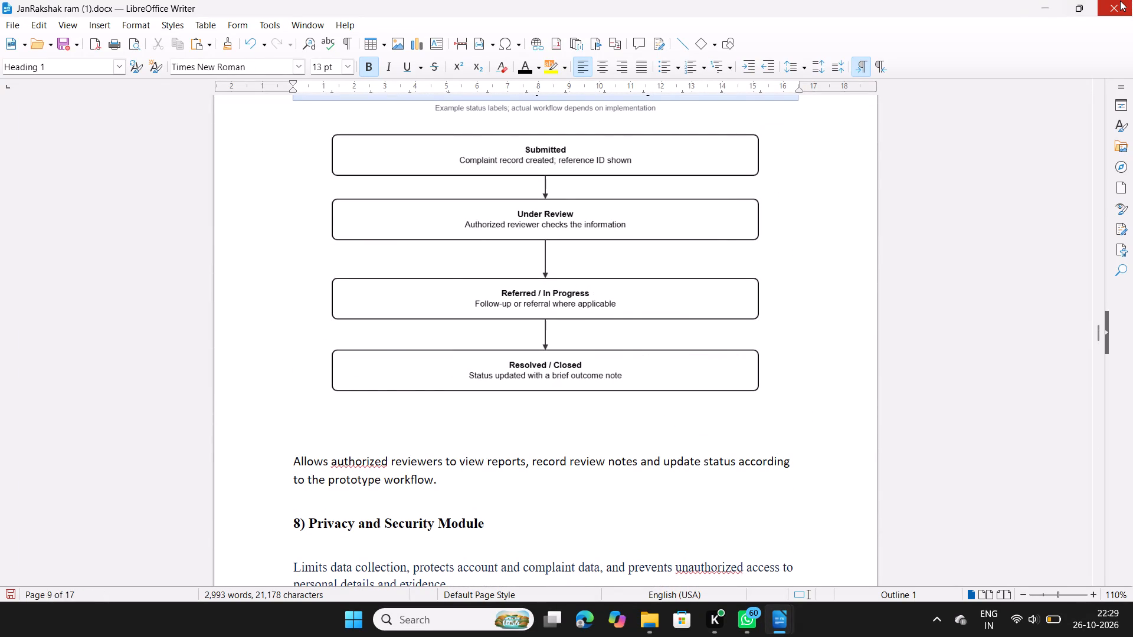
Close the "JanRakshak ram (1).docx" document.
{"action": "left_click", "coordinate": [1120, 1]}
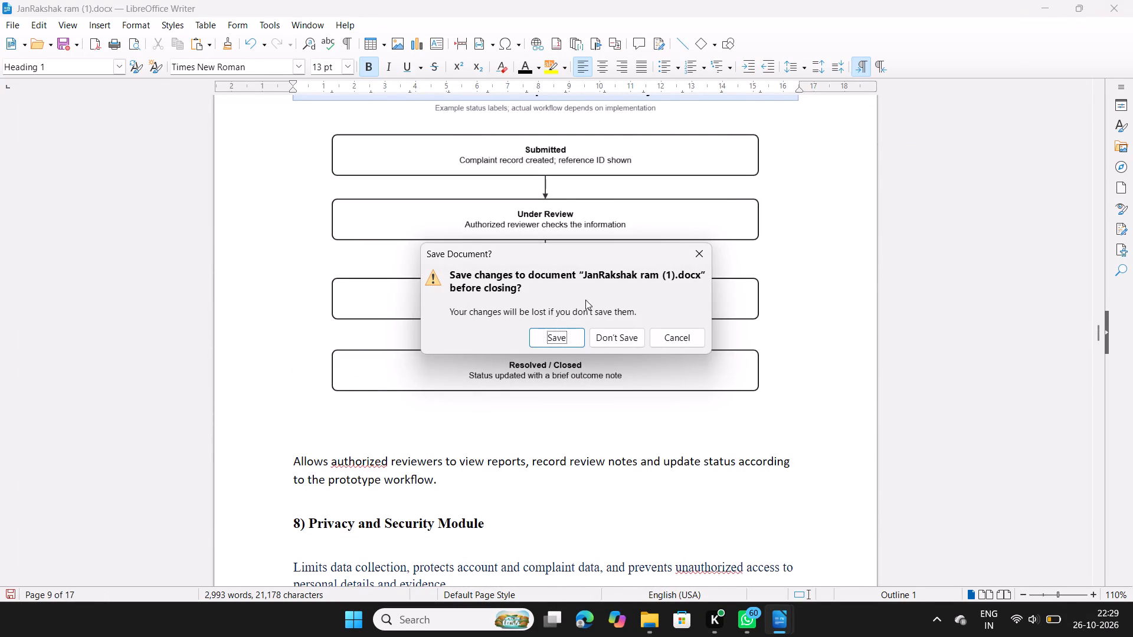
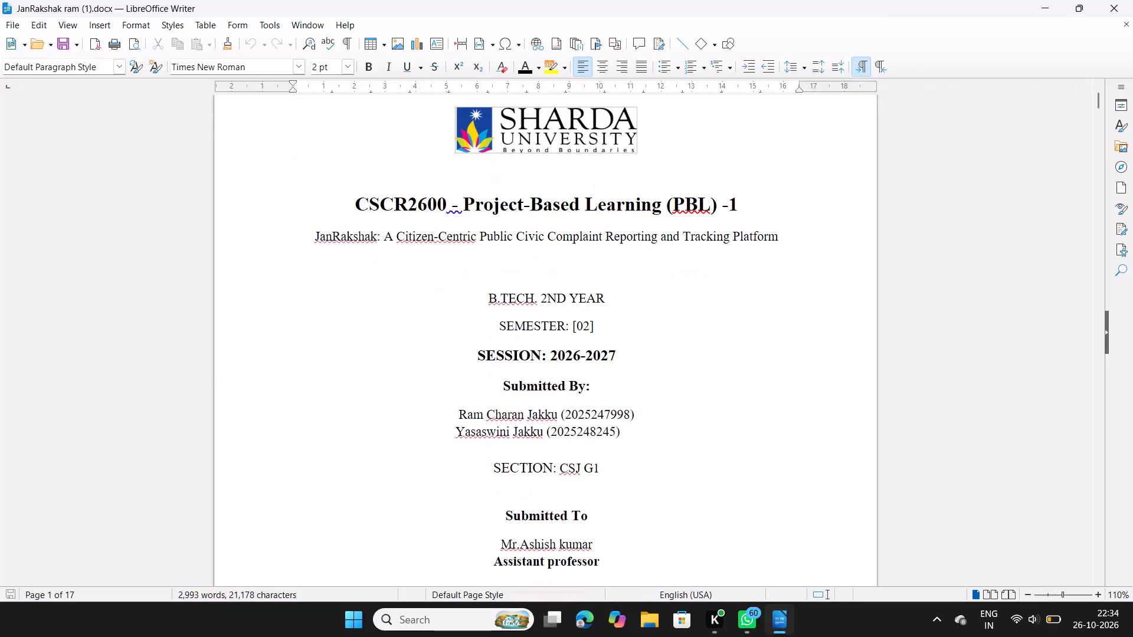
Review the report's layout and text formatting from the cover page through the "5. Problem Statement" section.
{"action": "scroll", "coordinate": [450, 320], "scroll_direction": "down", "scroll_amount": 1}
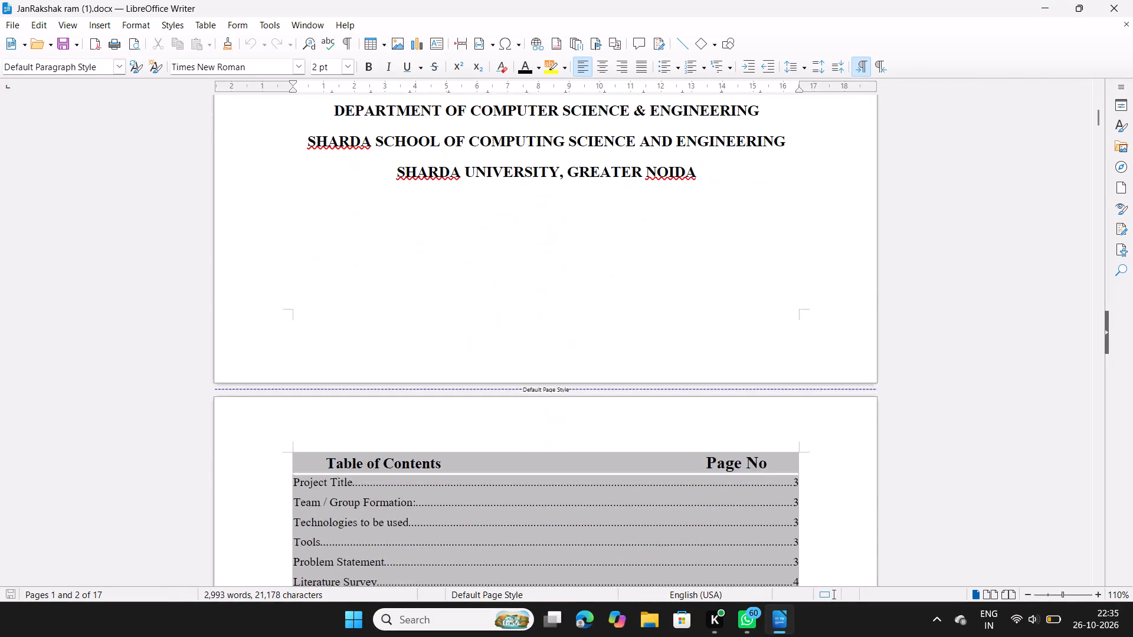
{"action": "scroll", "coordinate": [450, 320], "scroll_direction": "down", "scroll_amount": 2}
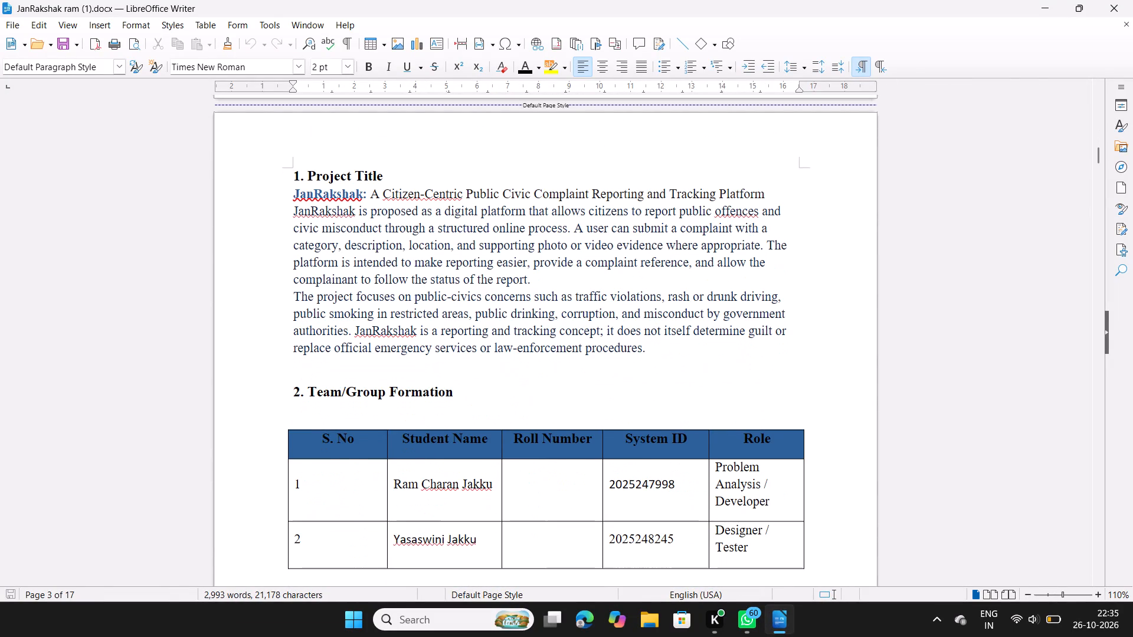
{"action": "scroll", "coordinate": [459, 285], "scroll_direction": "down", "scroll_amount": 1}
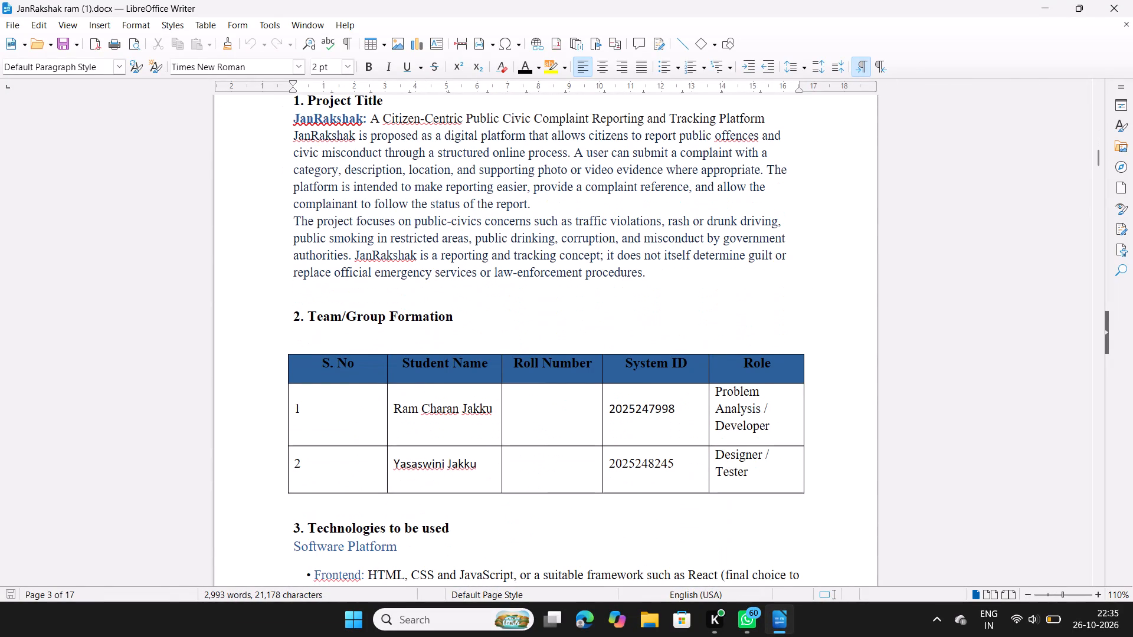
{"action": "scroll", "coordinate": [459, 285], "scroll_direction": "down", "scroll_amount": 3}
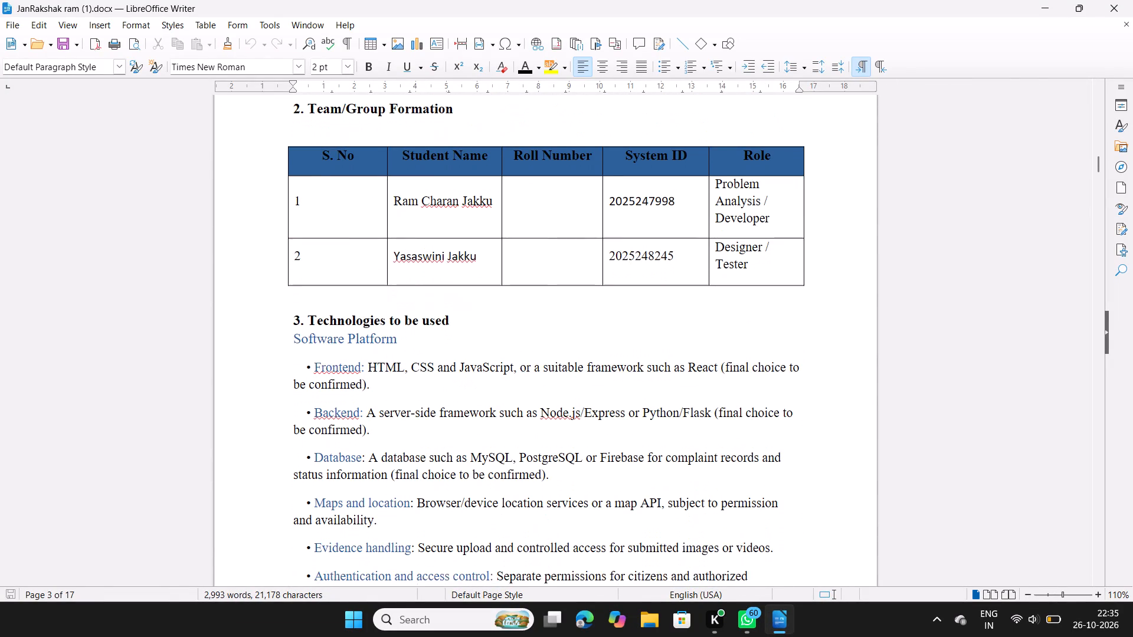
{"action": "scroll", "coordinate": [459, 285], "scroll_direction": "down", "scroll_amount": 4}
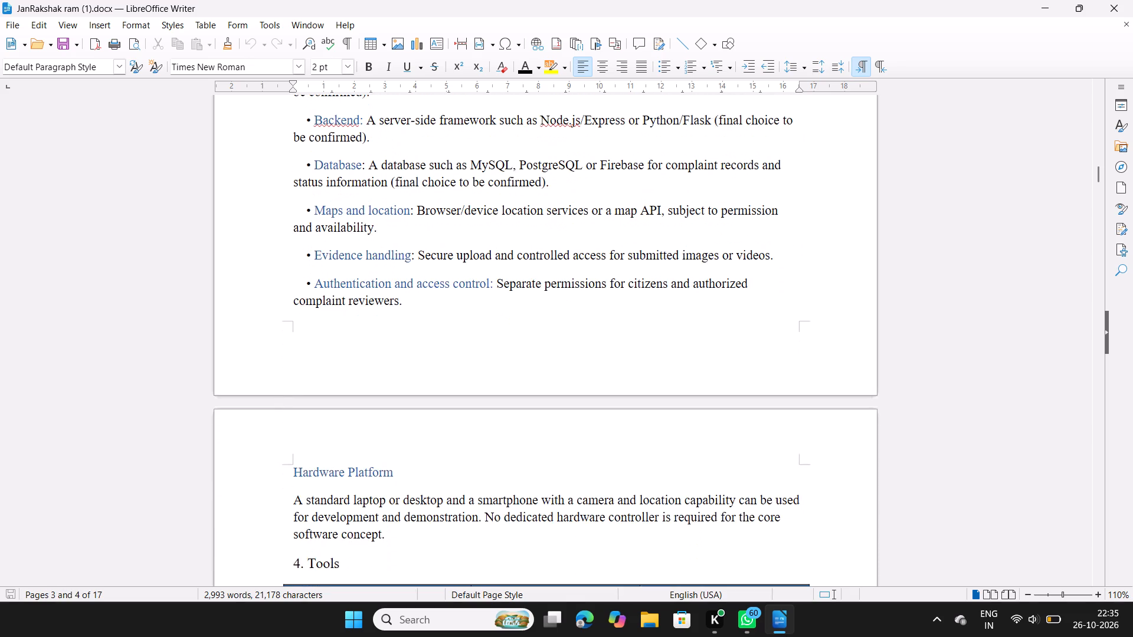
{"action": "scroll", "coordinate": [459, 285], "scroll_direction": "down", "scroll_amount": 5}
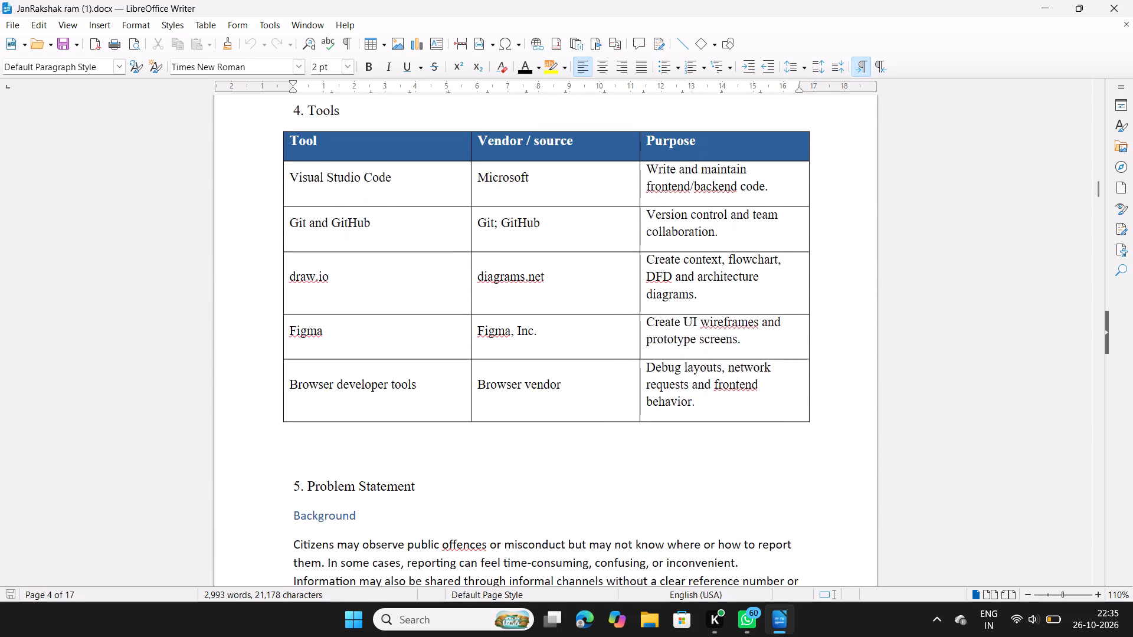
{"action": "scroll", "coordinate": [459, 285], "scroll_direction": "down", "scroll_amount": 4}
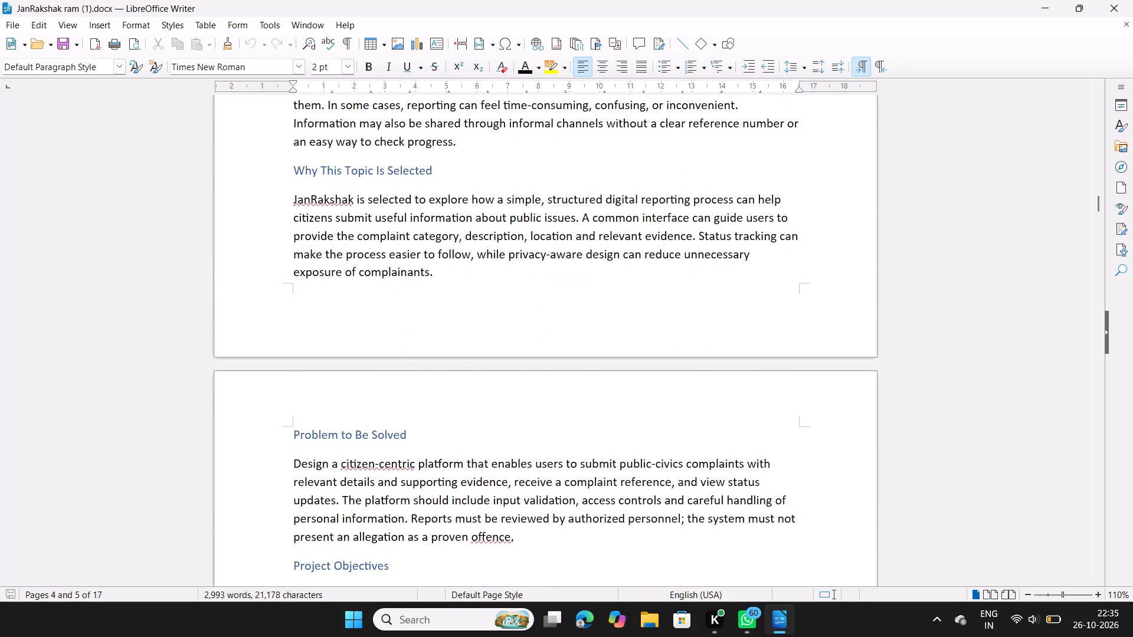
Review the pages from "Problem to Be Solved" through "7. Project Description", including the reporting flowchart and the system architecture diagram.
{"action": "scroll", "coordinate": [459, 285], "scroll_direction": "down", "scroll_amount": 7}
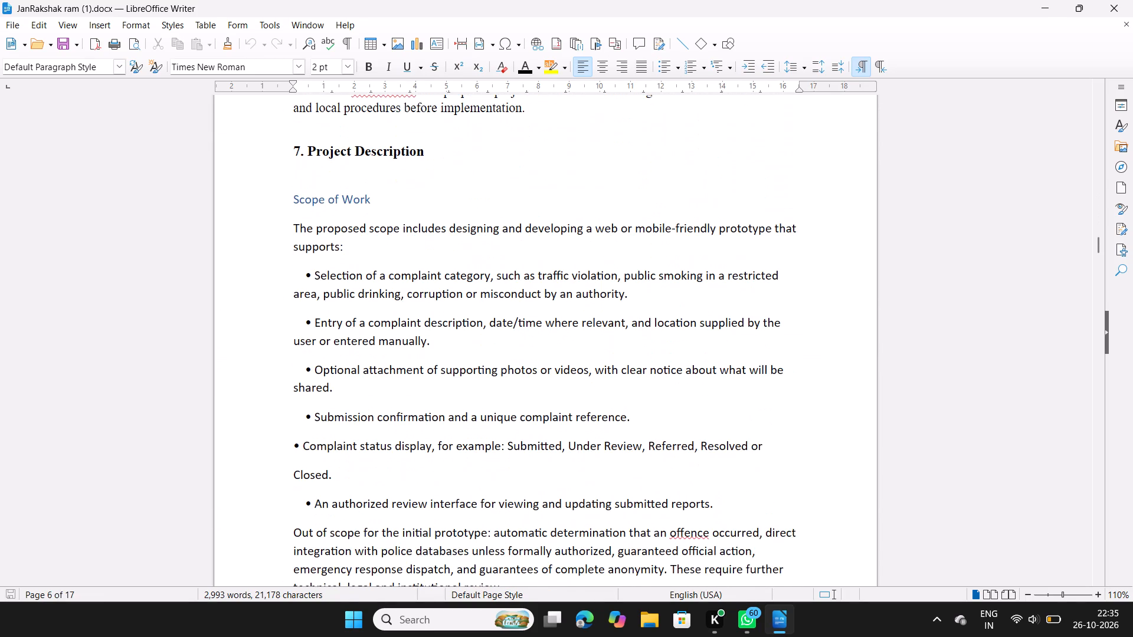
{"action": "scroll", "coordinate": [459, 285], "scroll_direction": "down", "scroll_amount": 6}
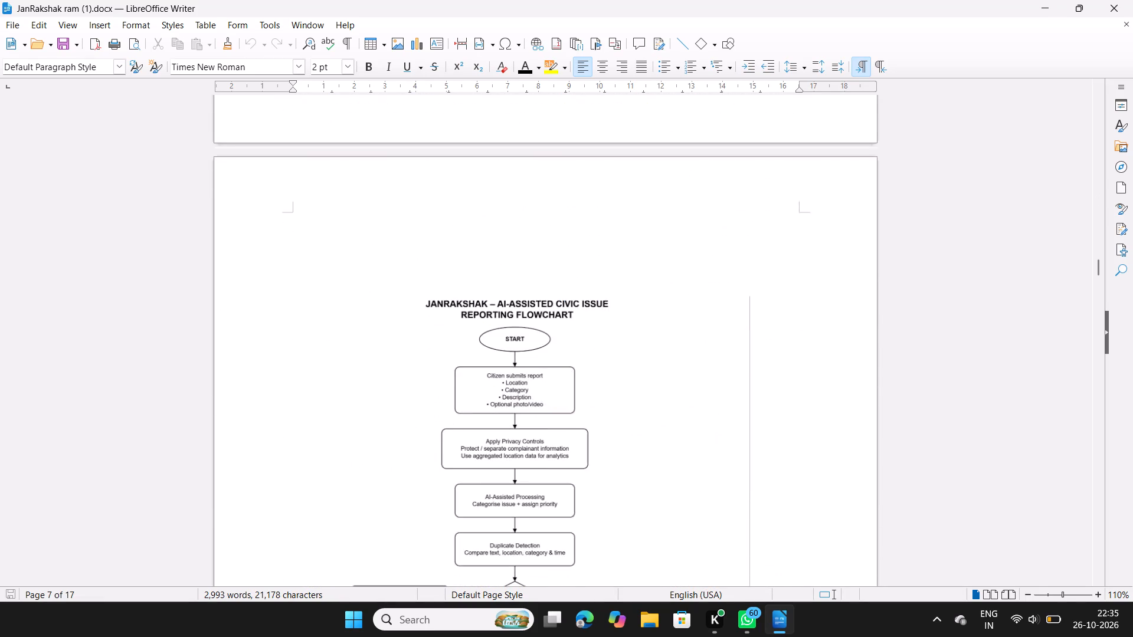
{"action": "scroll", "coordinate": [459, 285], "scroll_direction": "down", "scroll_amount": 4}
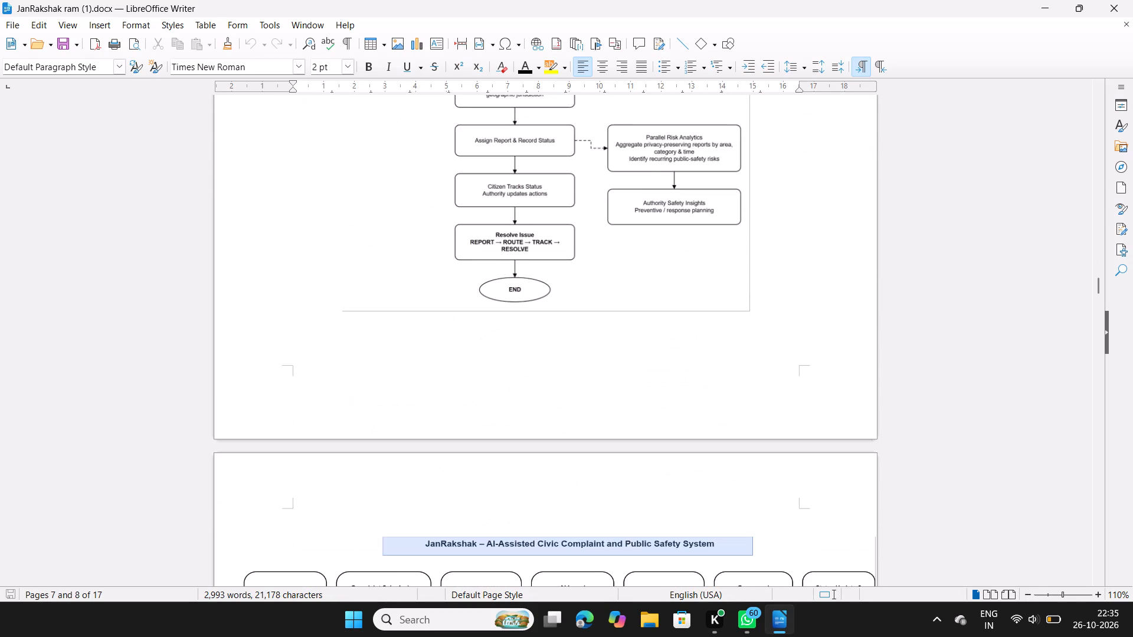
{"action": "scroll", "coordinate": [459, 285], "scroll_direction": "down", "scroll_amount": 2}
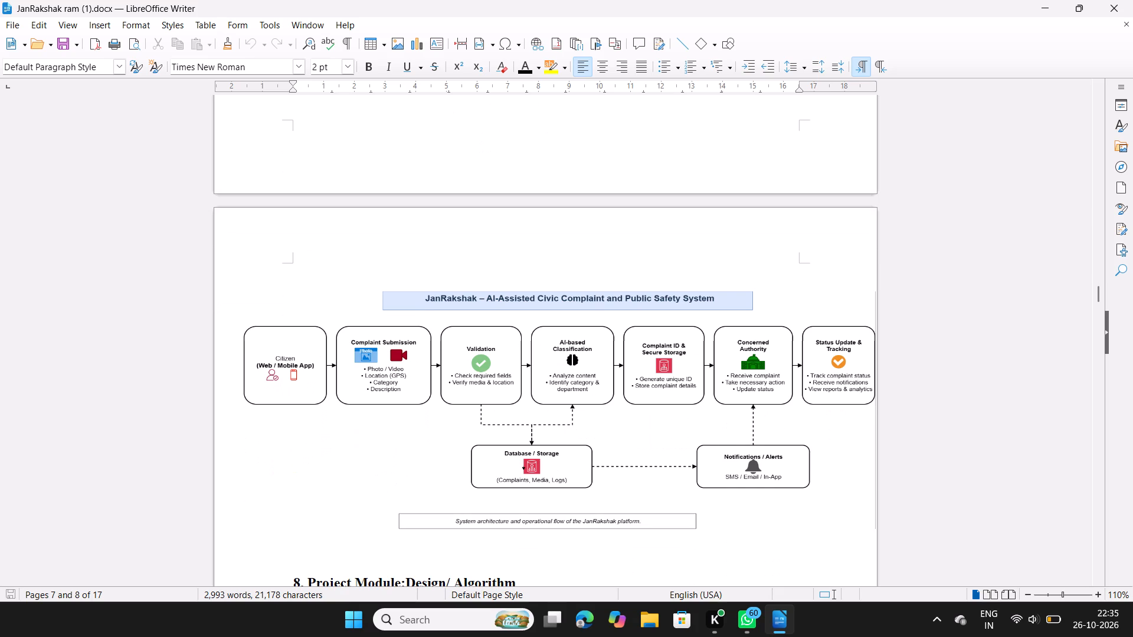
Review the section 8 modules, status lifecycle and submission flow diagrams, and the pages following the "9.Implementation Methodology" heading.
{"action": "scroll", "coordinate": [459, 285], "scroll_direction": "down", "scroll_amount": 2}
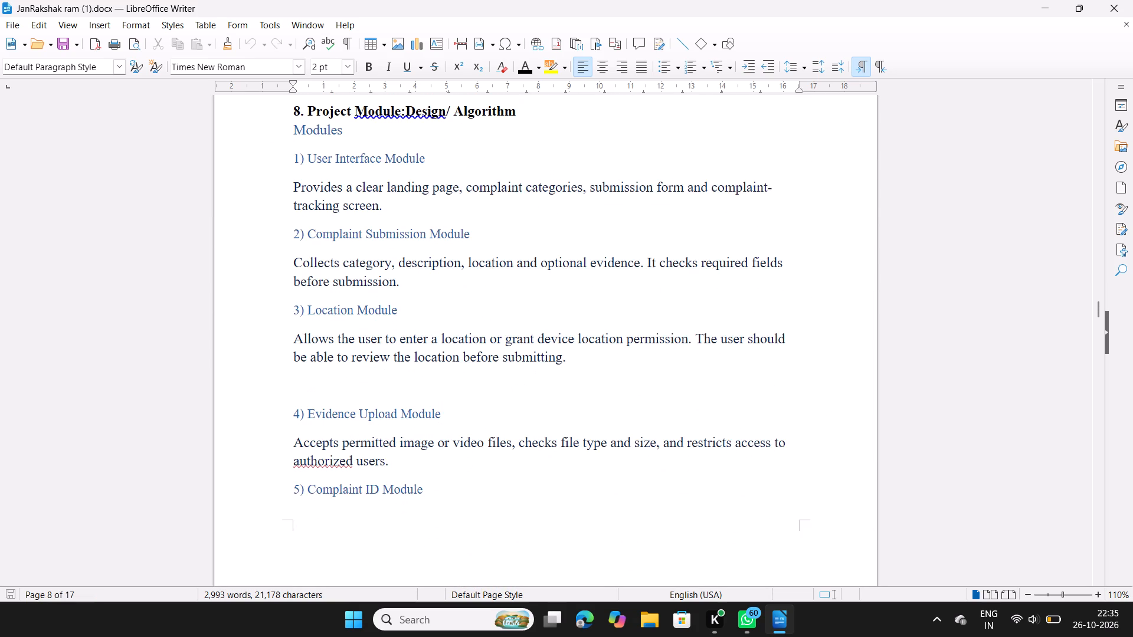
{"action": "scroll", "coordinate": [459, 285], "scroll_direction": "down", "scroll_amount": 2}
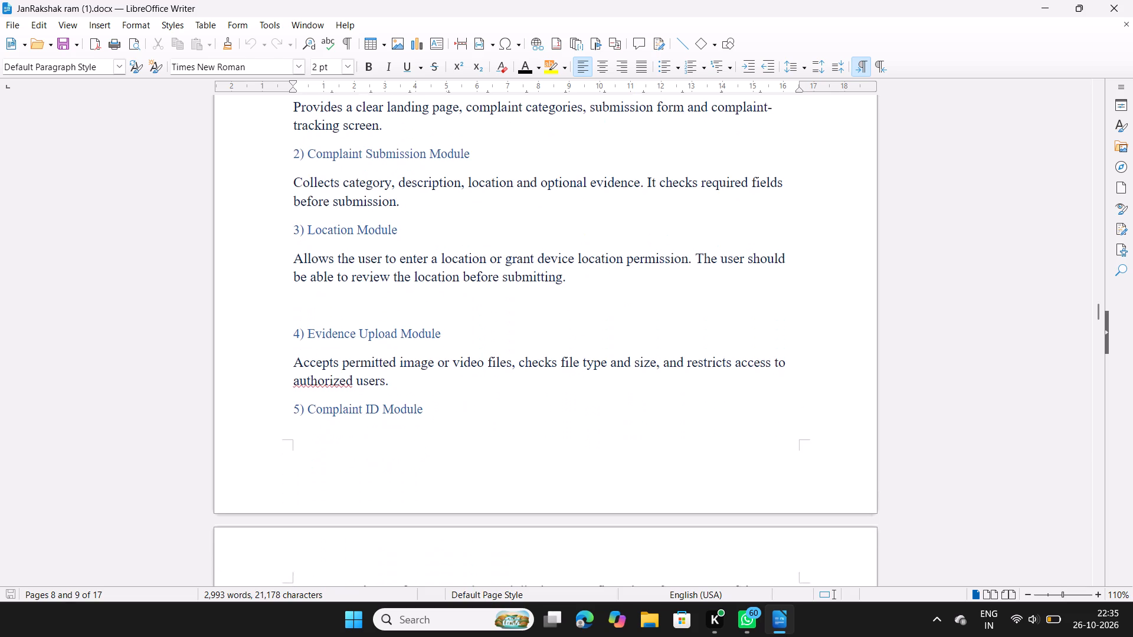
{"action": "scroll", "coordinate": [459, 285], "scroll_direction": "down", "scroll_amount": 3}
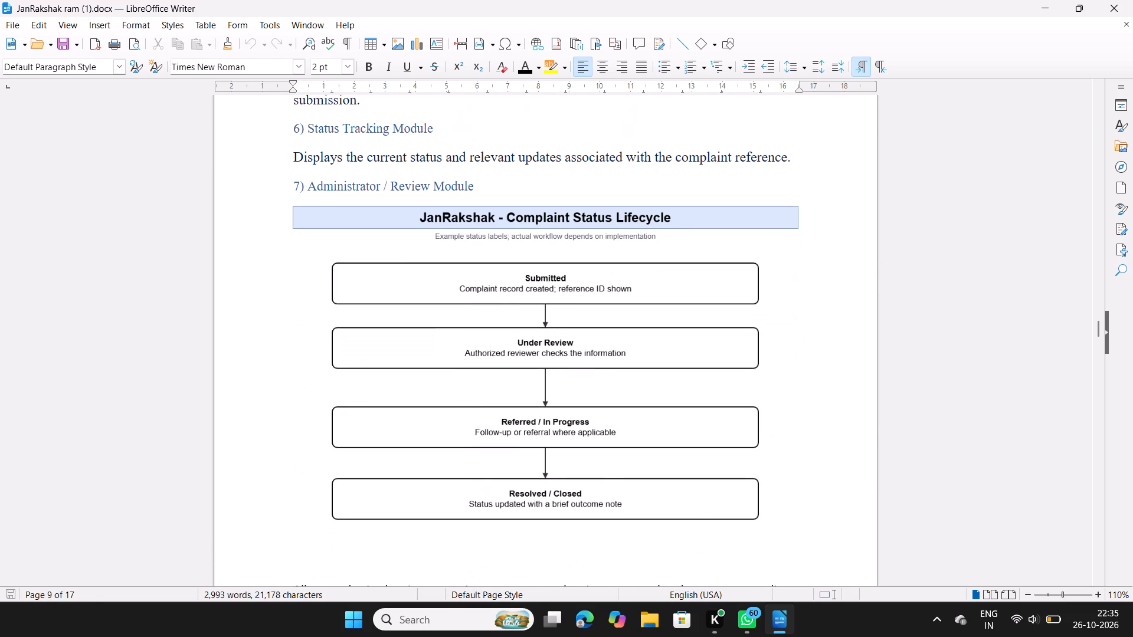
{"action": "scroll", "coordinate": [459, 285], "scroll_direction": "down", "scroll_amount": 3}
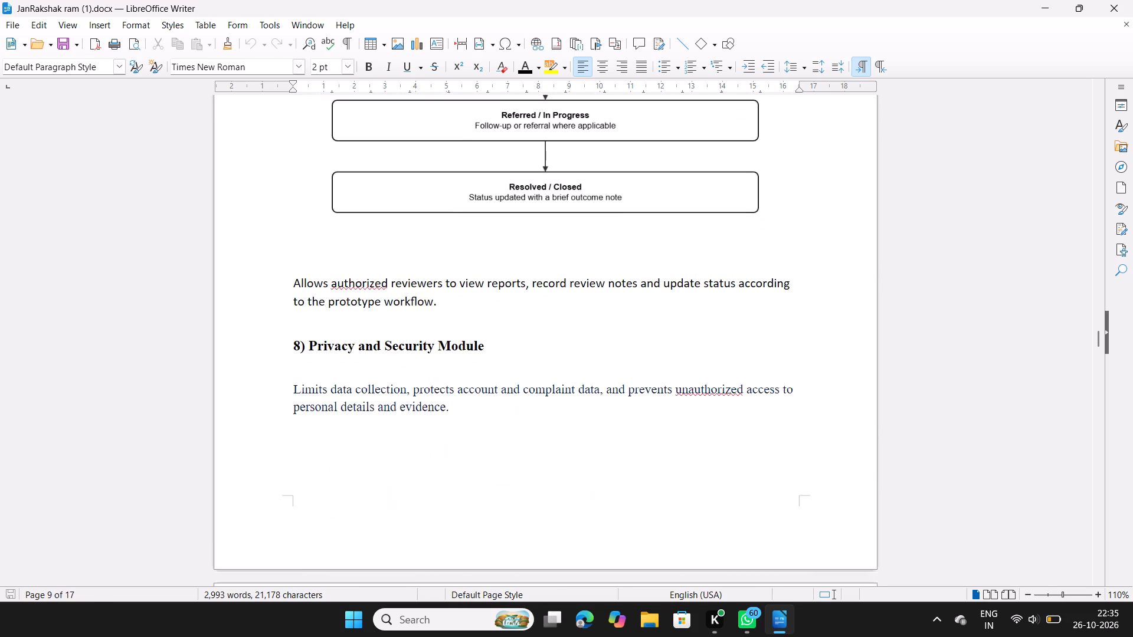
{"action": "scroll", "coordinate": [459, 285], "scroll_direction": "down", "scroll_amount": 3}
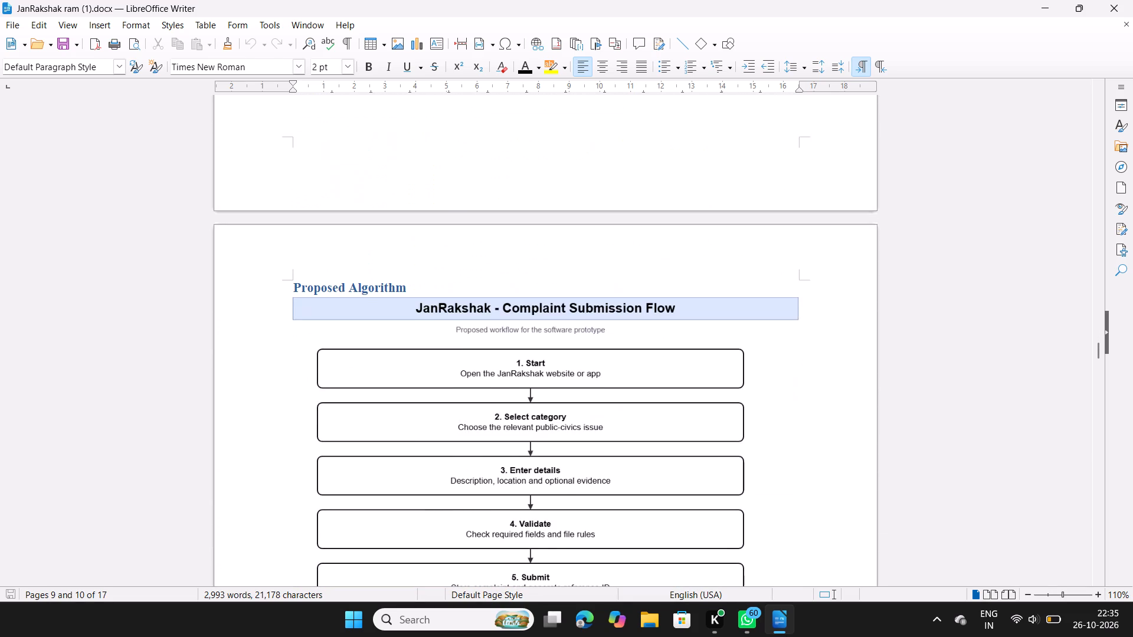
{"action": "scroll", "coordinate": [459, 285], "scroll_direction": "down", "scroll_amount": 2}
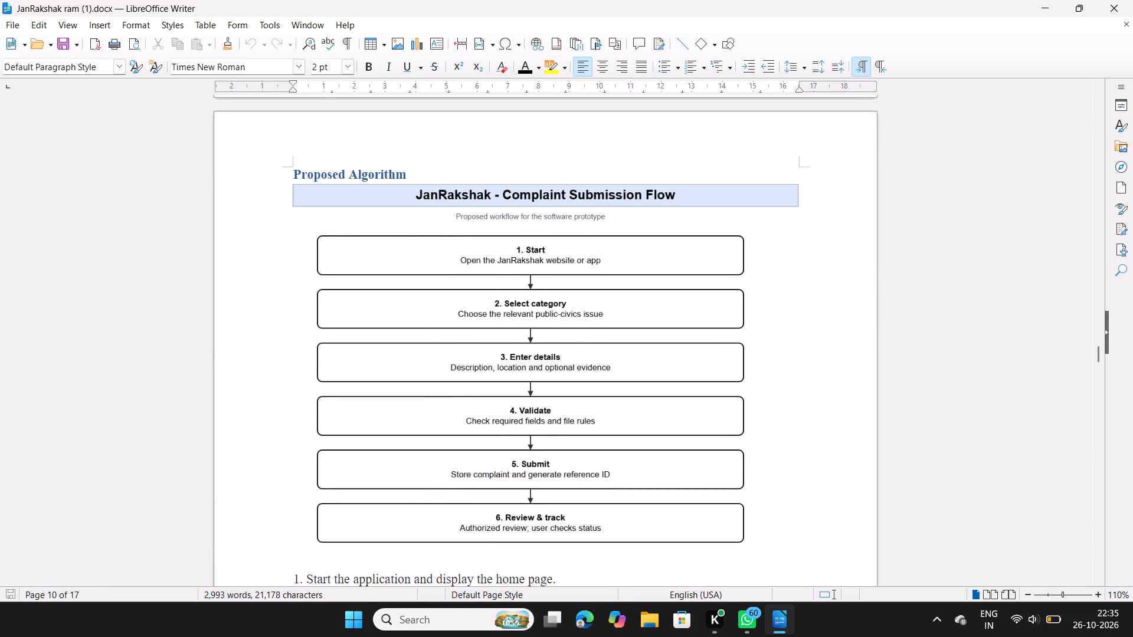
{"action": "scroll", "coordinate": [459, 285], "scroll_direction": "down", "scroll_amount": 3}
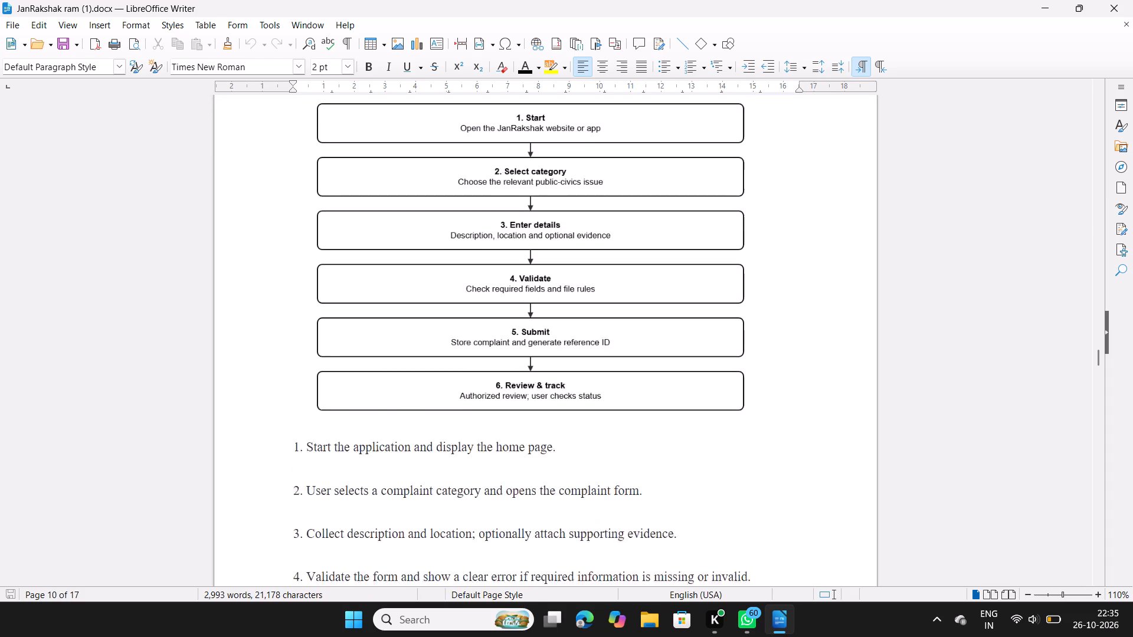
{"action": "scroll", "coordinate": [459, 285], "scroll_direction": "down", "scroll_amount": 4}
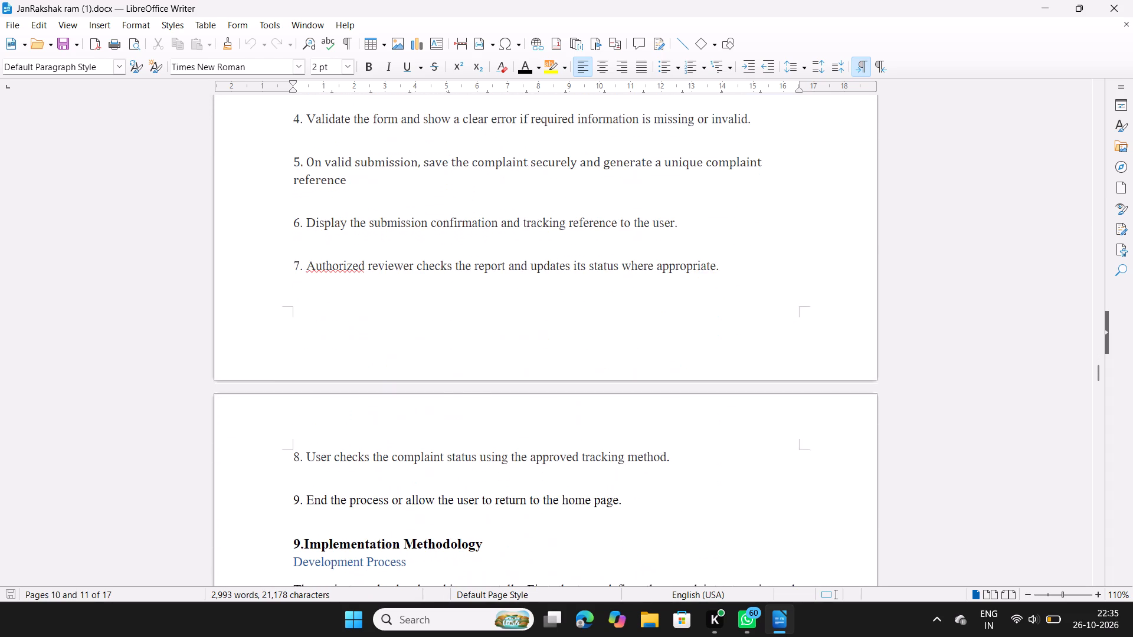
{"action": "scroll", "coordinate": [459, 285], "scroll_direction": "down", "scroll_amount": 3}
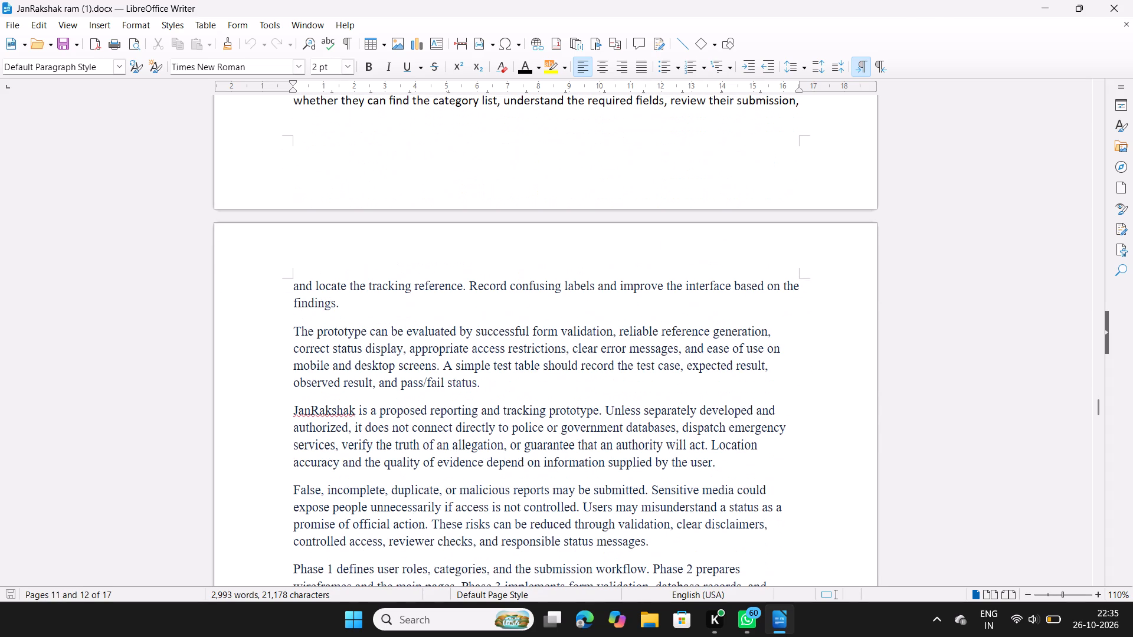